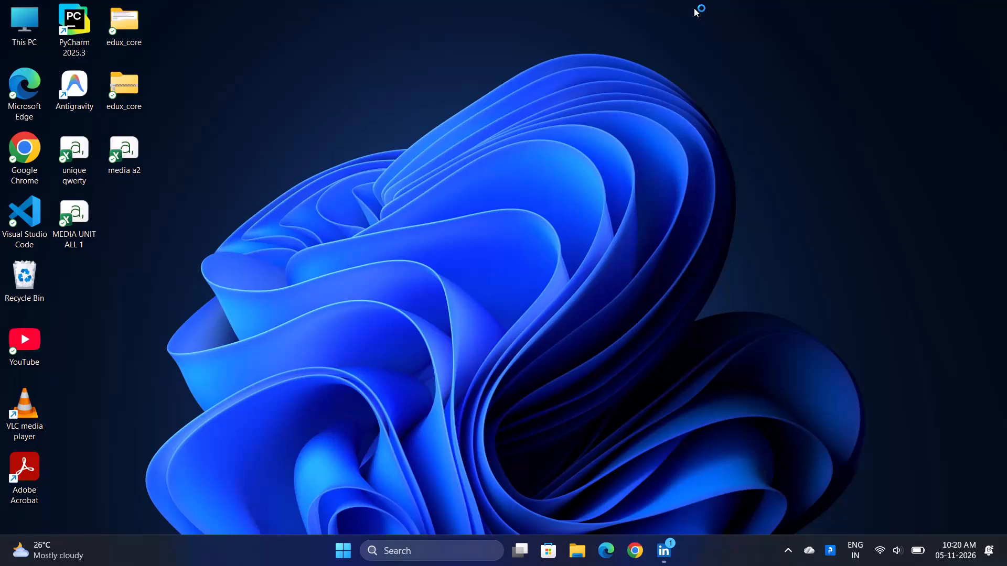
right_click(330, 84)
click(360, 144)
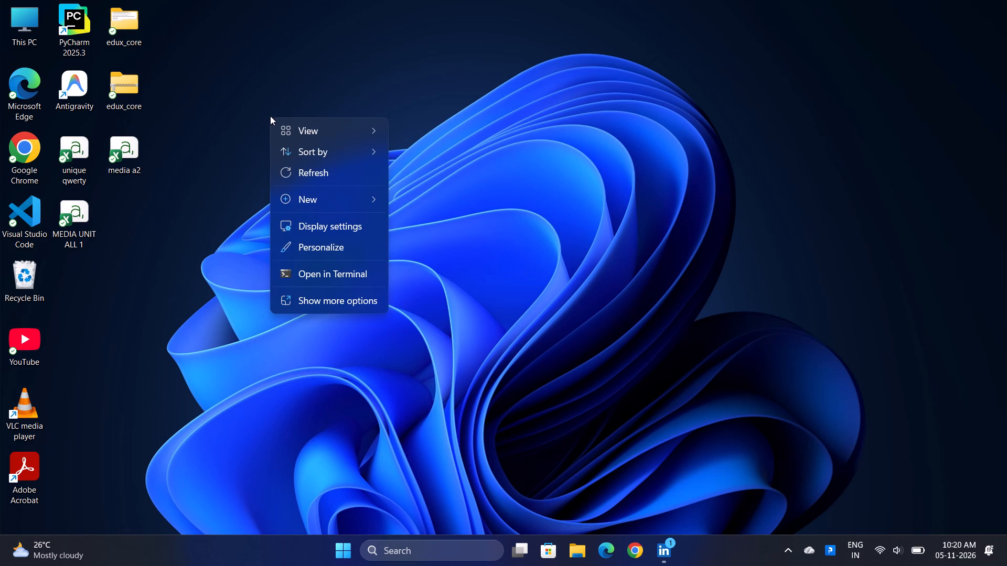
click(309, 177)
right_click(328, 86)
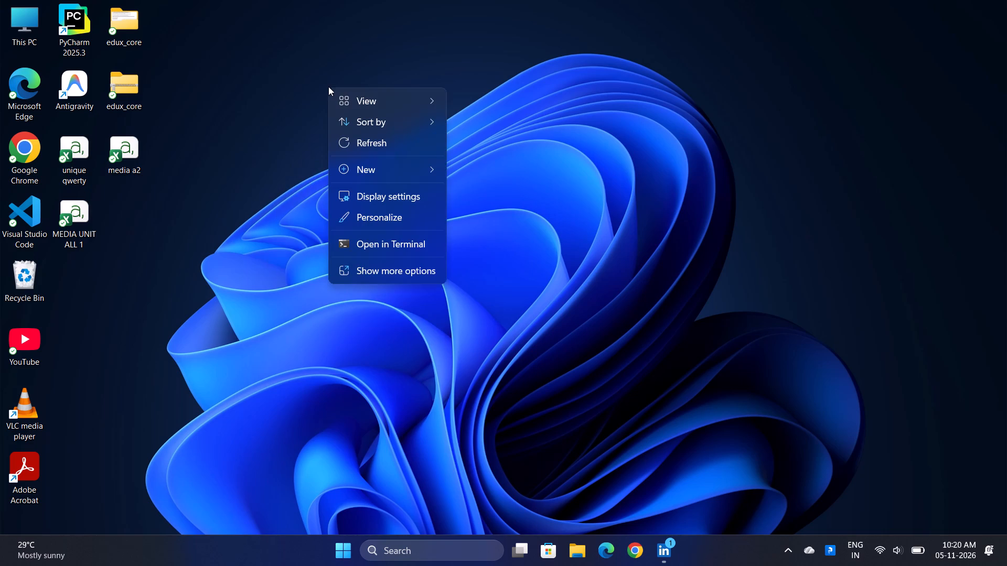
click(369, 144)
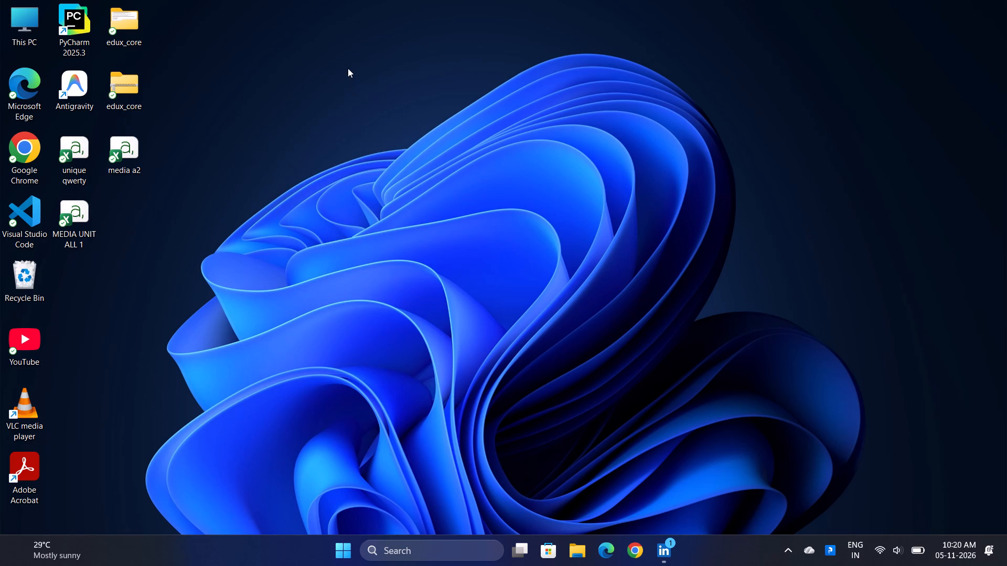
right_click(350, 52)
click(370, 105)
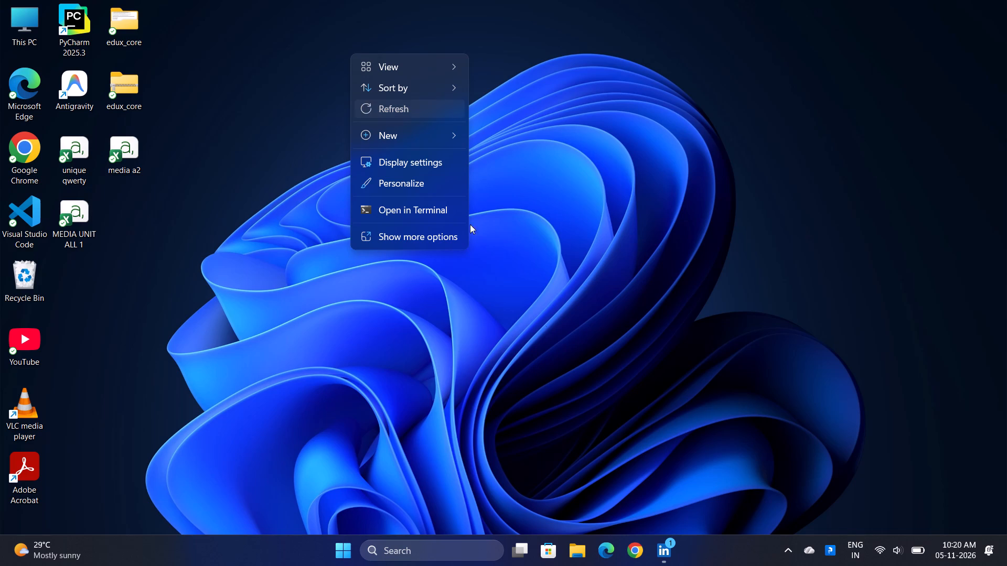
Switch to Google Chrome and open the Odoo Media Units list at asmkhurda.eduxerp.com.
click(627, 557)
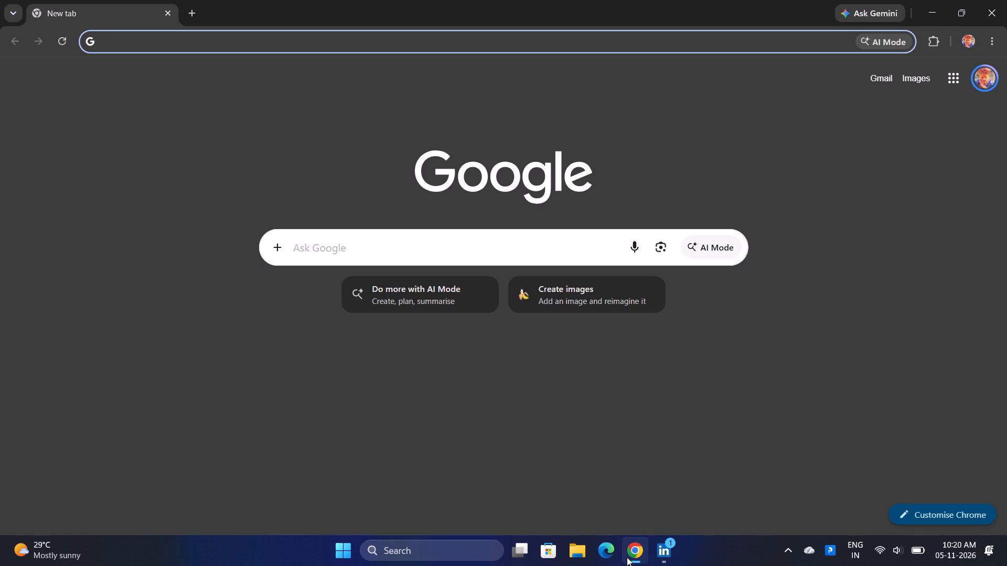
text(as)
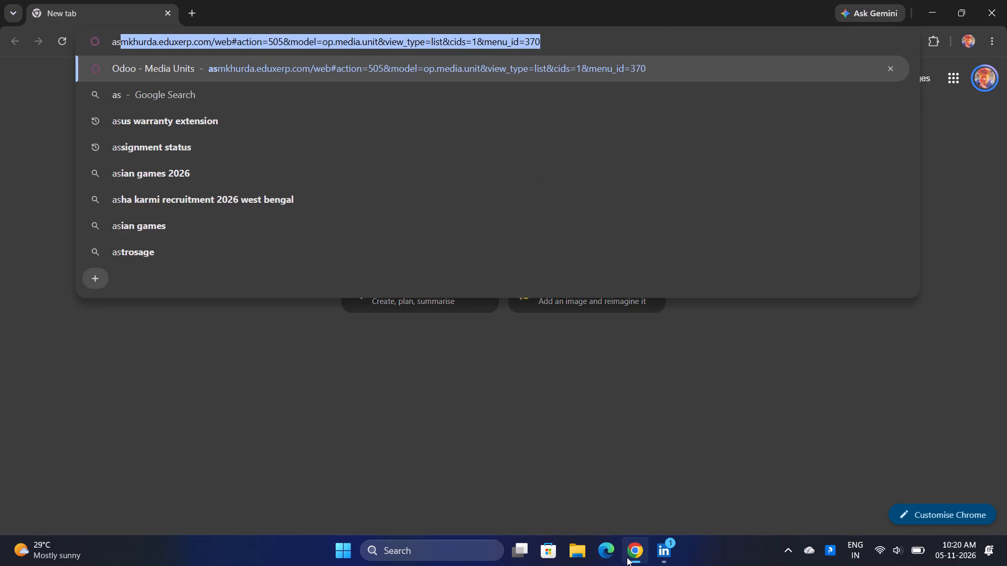
key(Return)
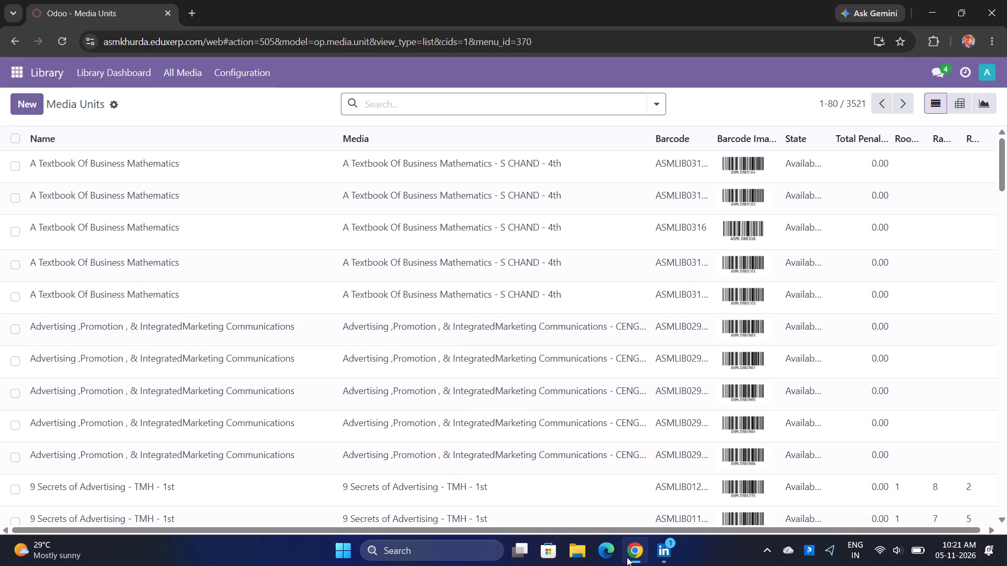
Examine the first page of the Media Units list down to its last records.
scroll(627, 557, down, 3)
scroll(763, 409, down, 5)
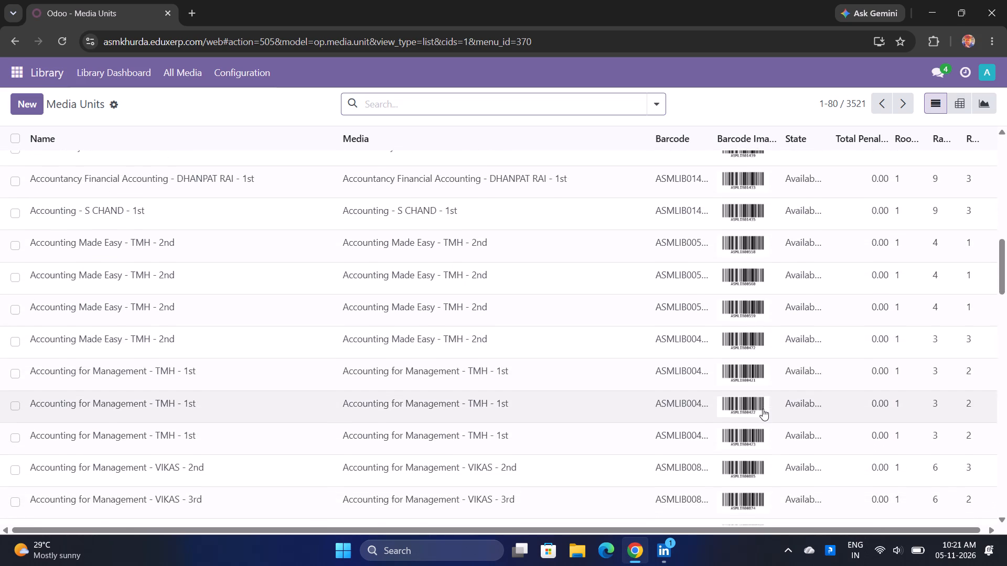
scroll(763, 409, down, 17)
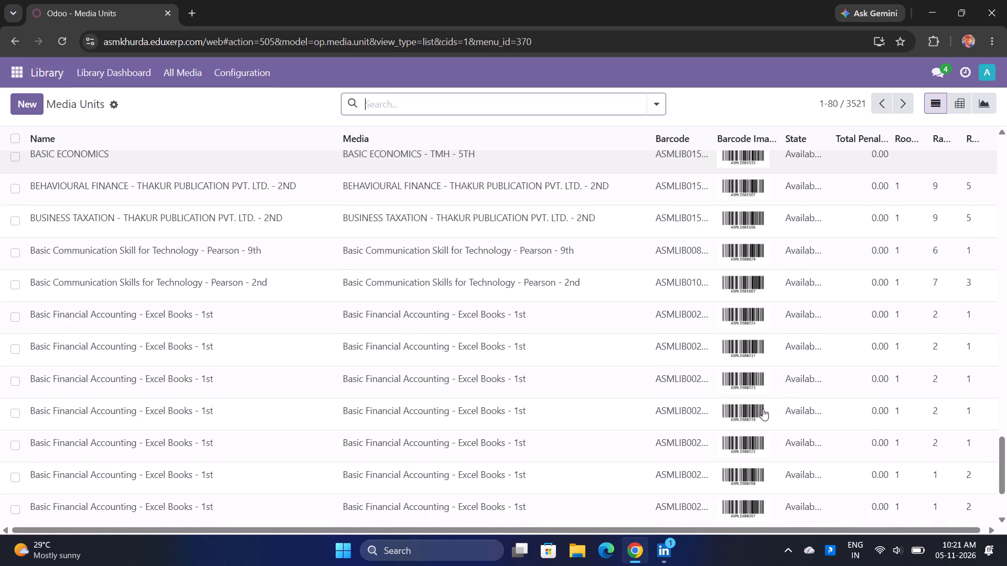
scroll(763, 409, down, 3)
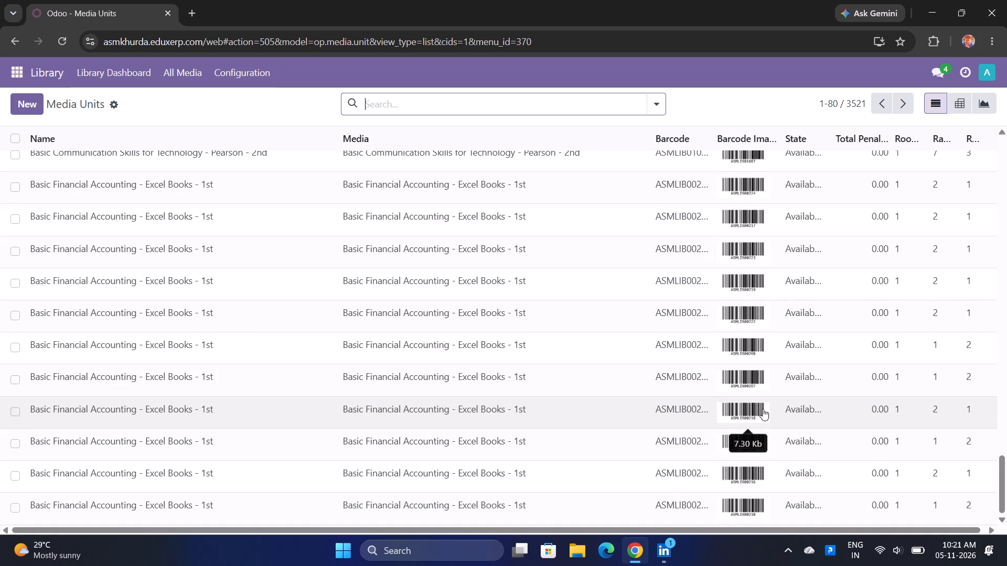
Page forward through the Media Units list, examining the titles, barcodes and room, rack and row entries.
click(902, 102)
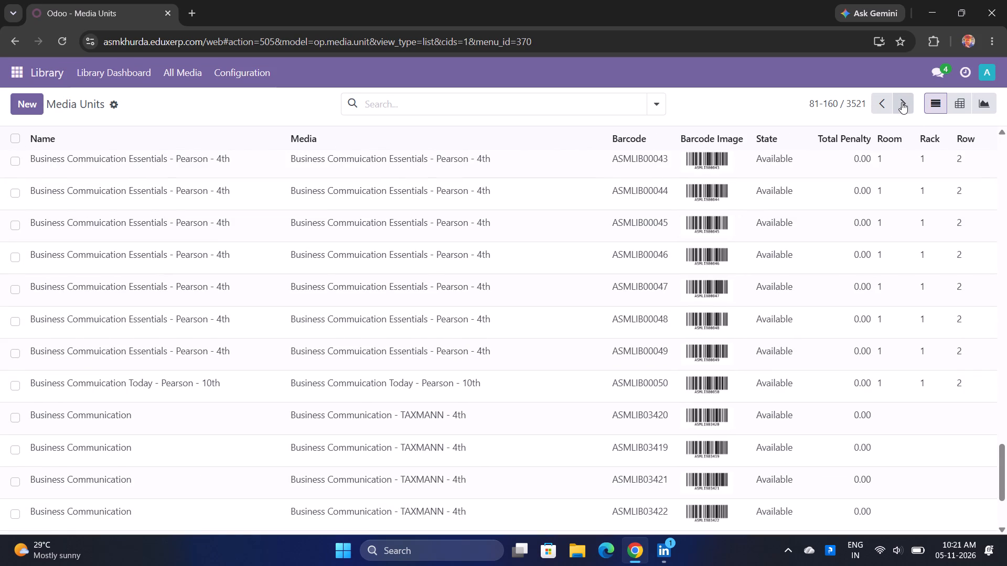
click(902, 102)
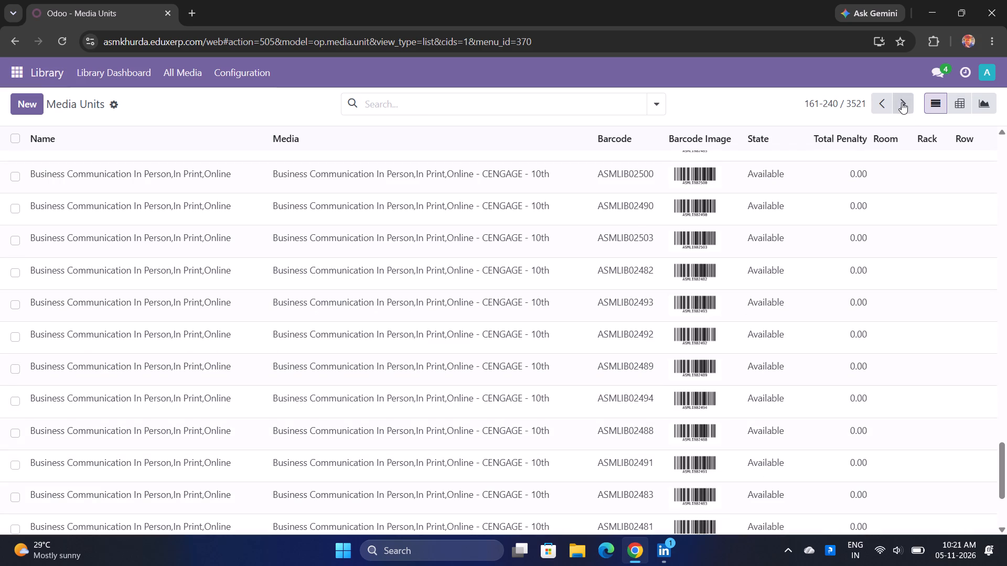
click(902, 102)
triple_click(902, 102)
triple_click(902, 102)
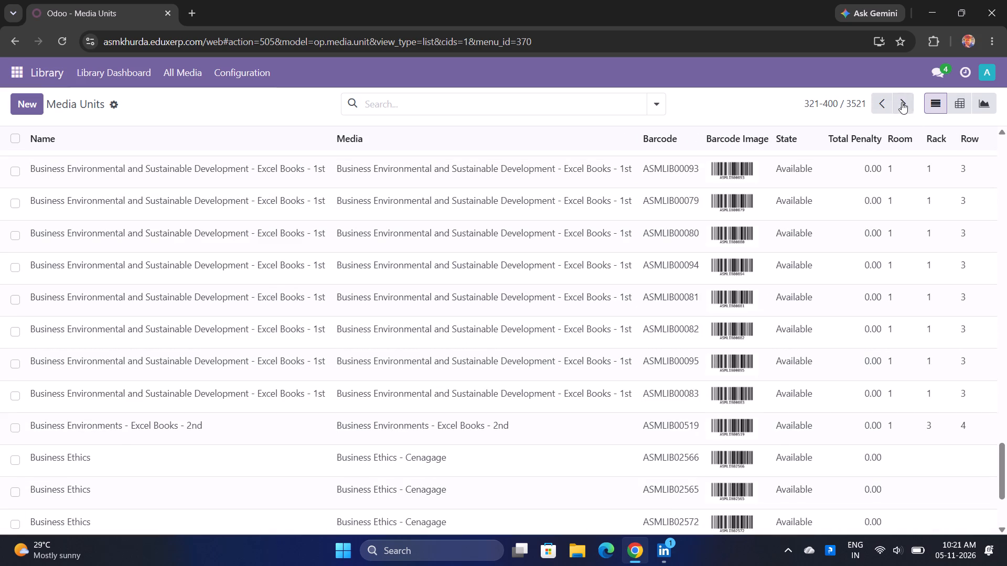
click(902, 102)
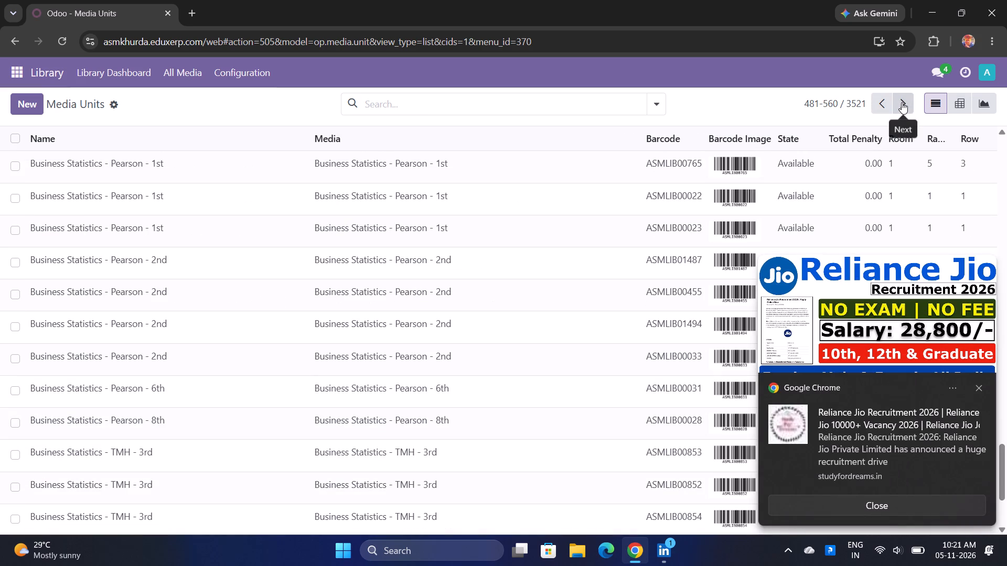
click(974, 385)
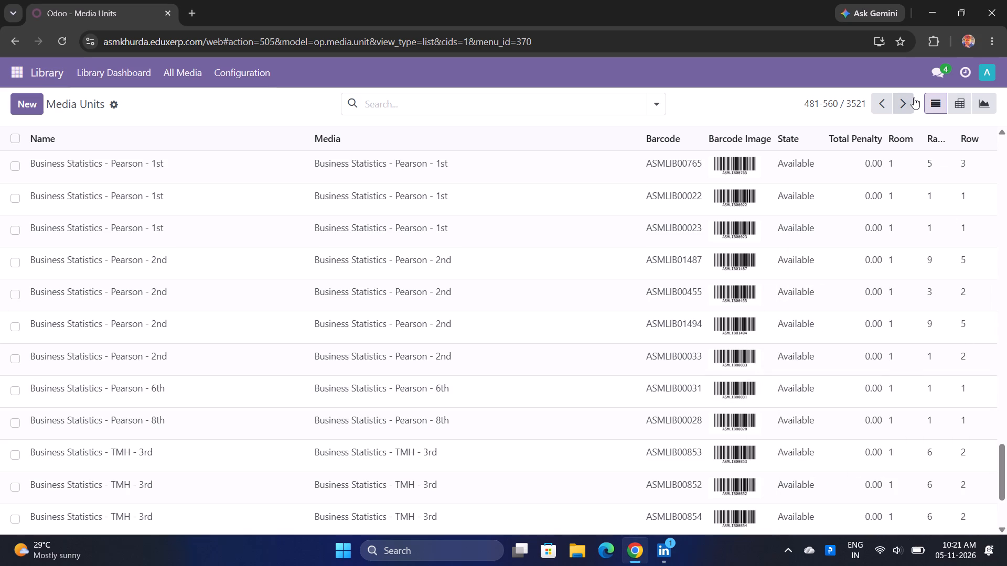
click(901, 101)
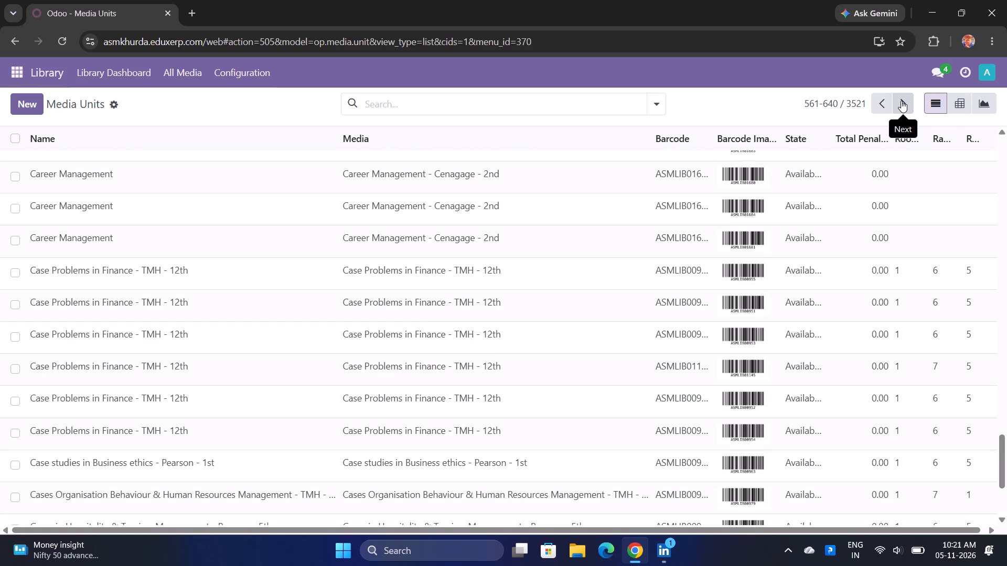
triple_click(901, 101)
triple_click(901, 101)
triple_click(901, 101)
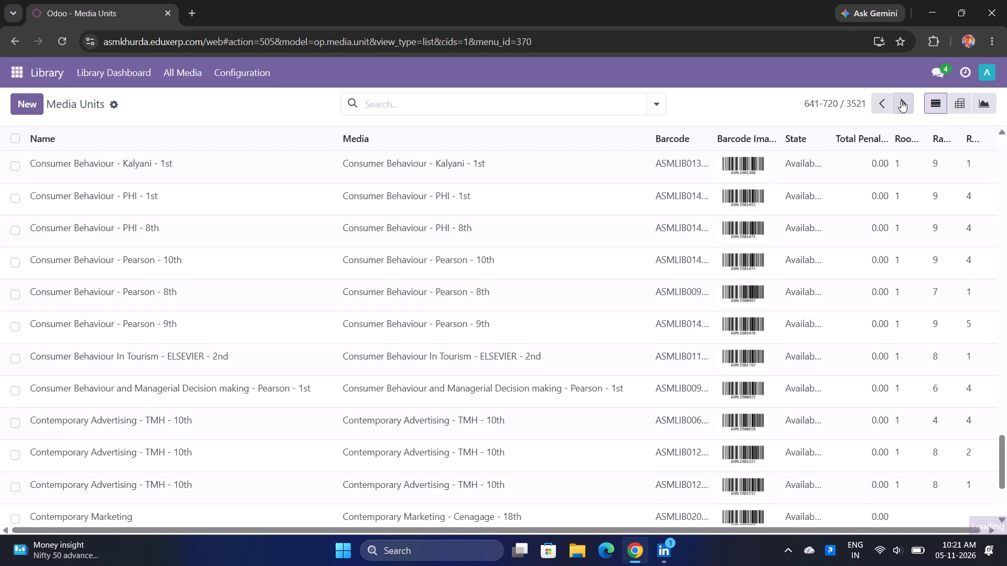
triple_click(901, 101)
triple_click(901, 101)
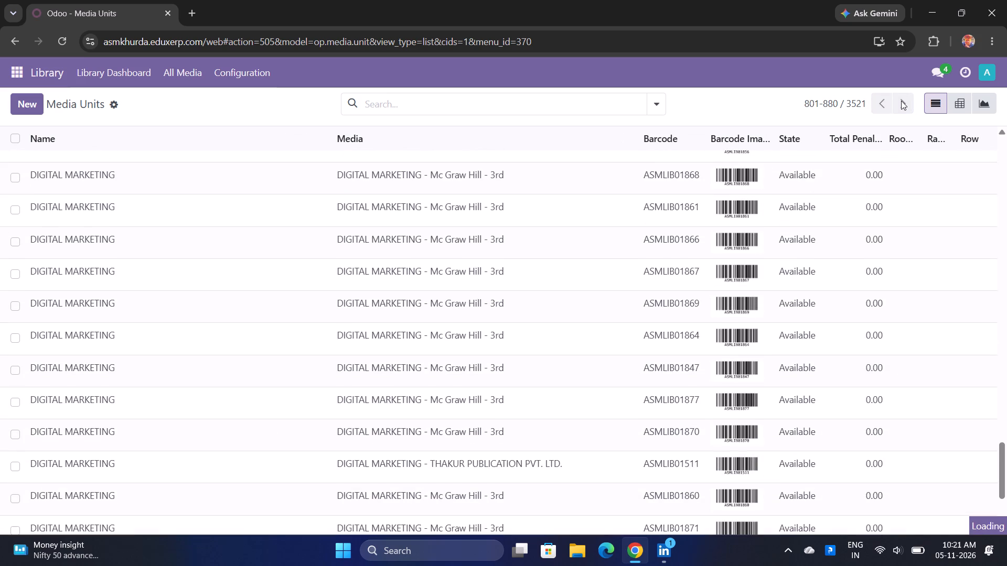
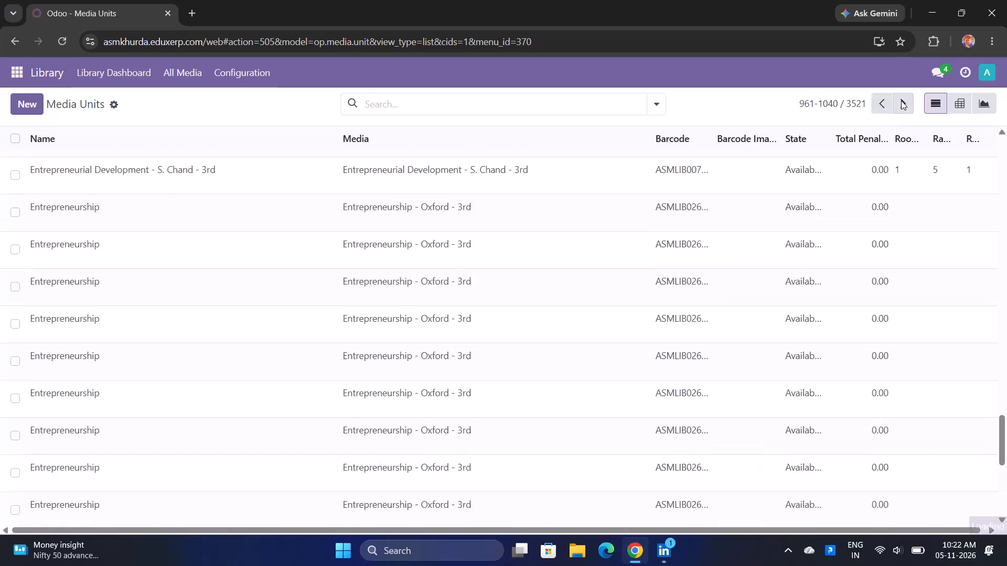
Page forward through the Media Units list to records 1201-1280, examining the barcodes and room, rack and row entries.
triple_click(901, 101)
double_click(901, 101)
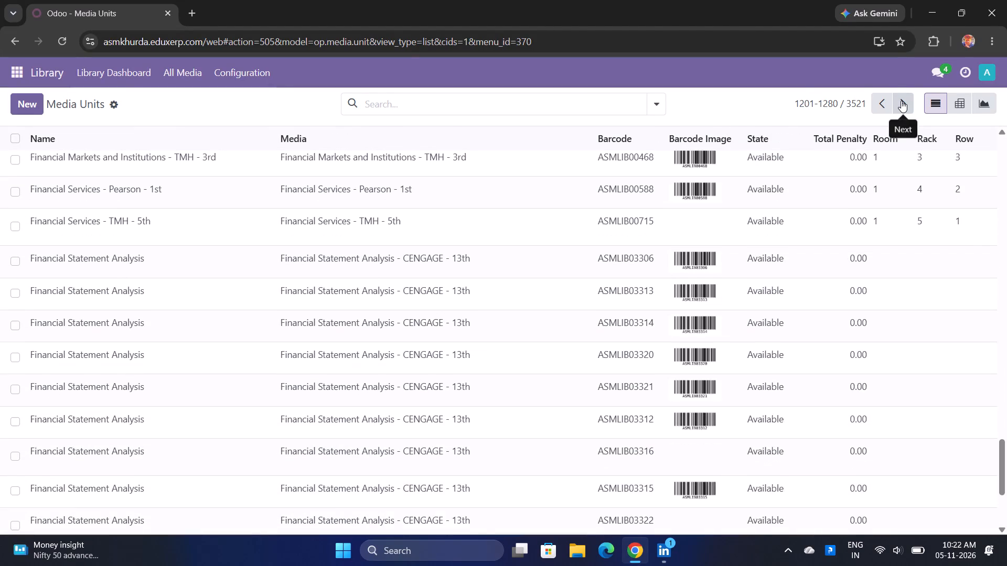
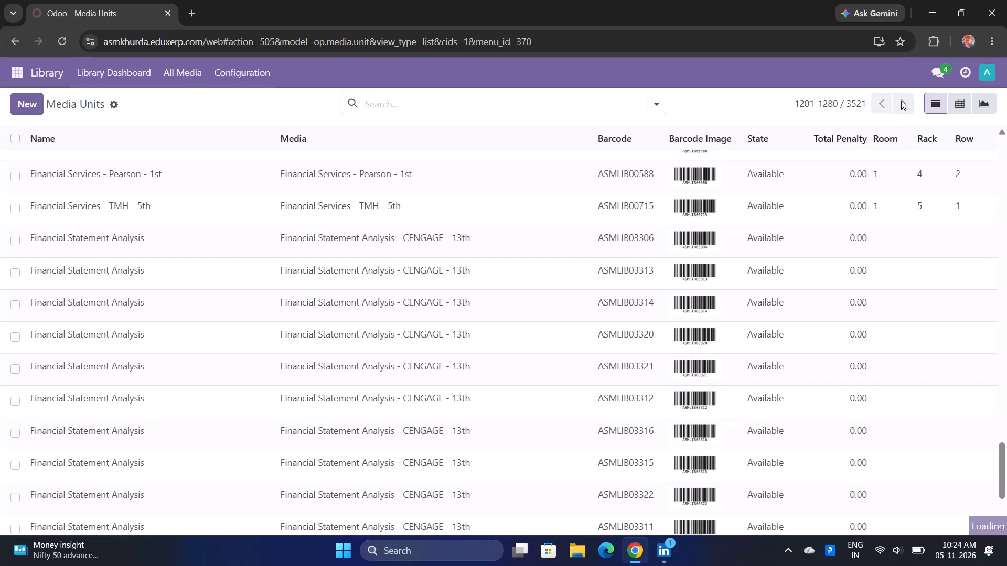
Page forward through the Media Units list to records 2321-2400, checking for units without a barcode image.
triple_click(901, 101)
triple_click(901, 101)
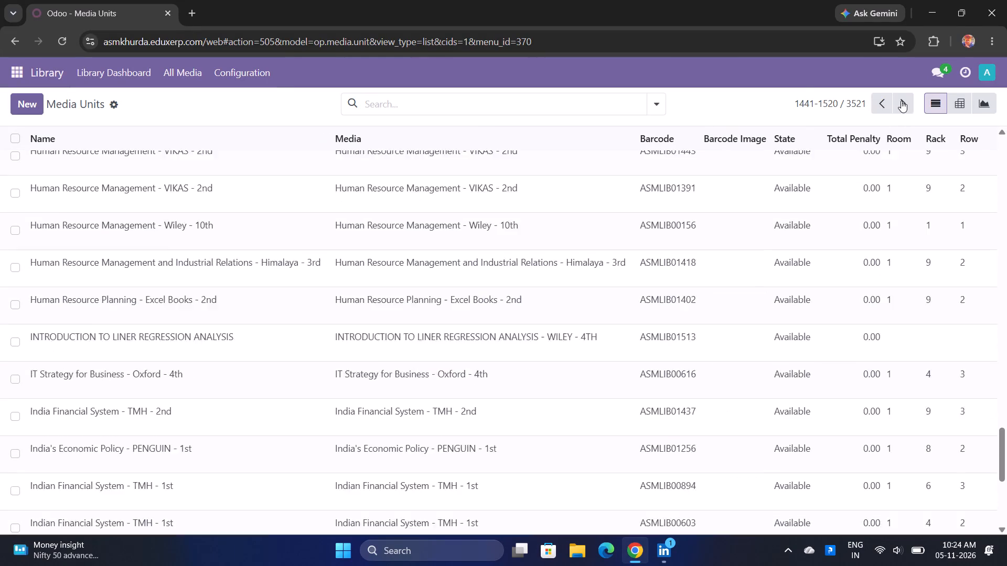
triple_click(901, 101)
double_click(901, 101)
click(901, 101)
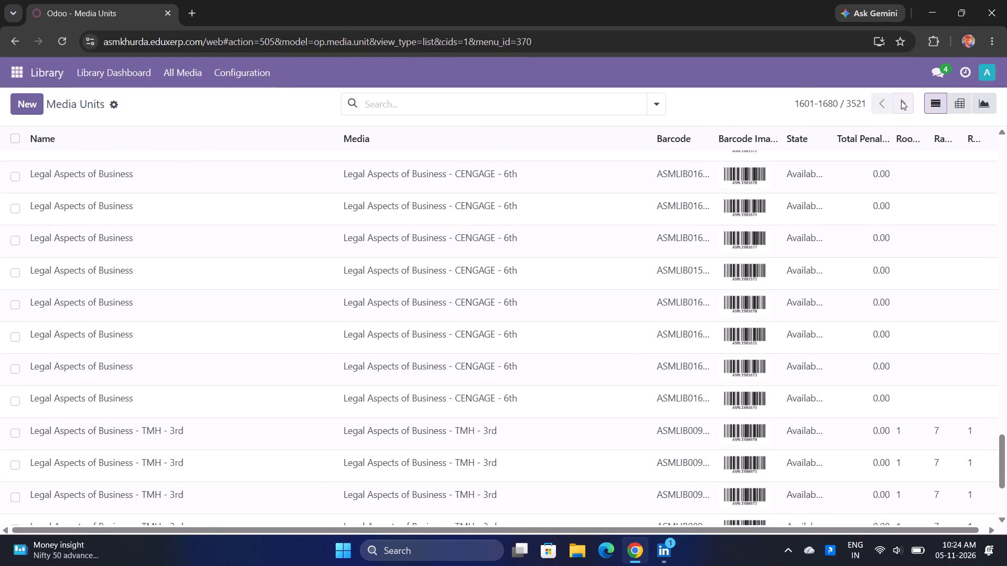
click(901, 101)
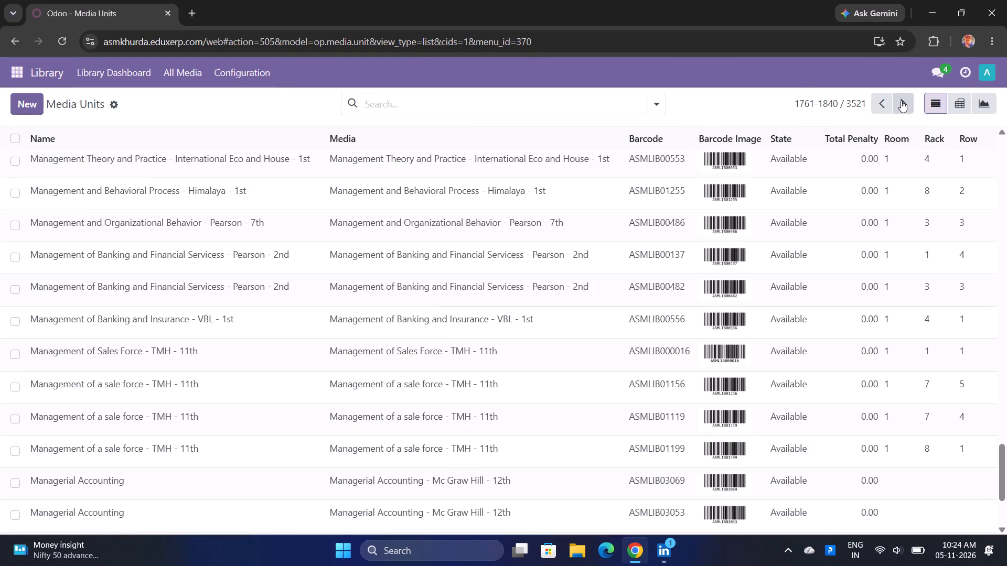
click(901, 101)
click(901, 101)
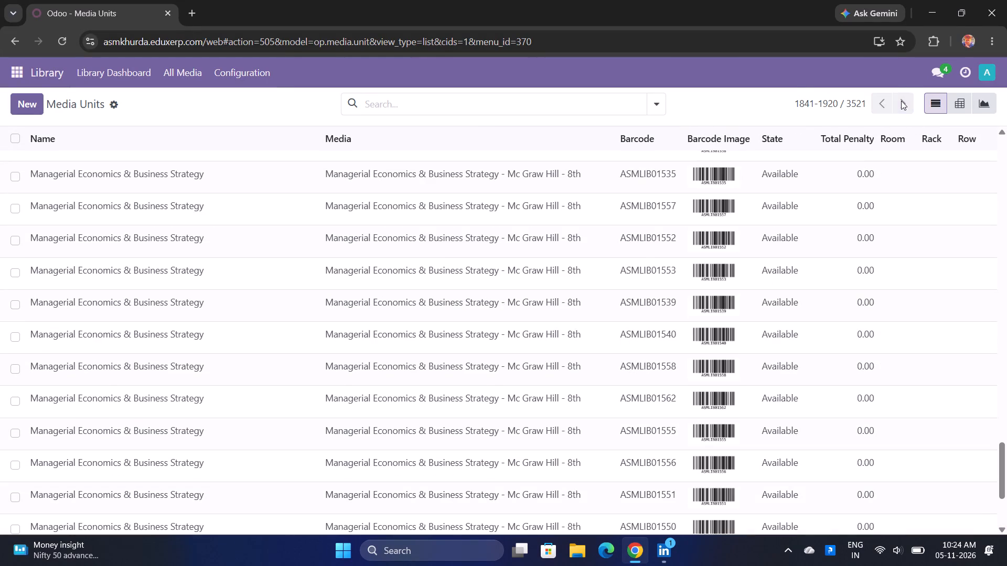
click(901, 101)
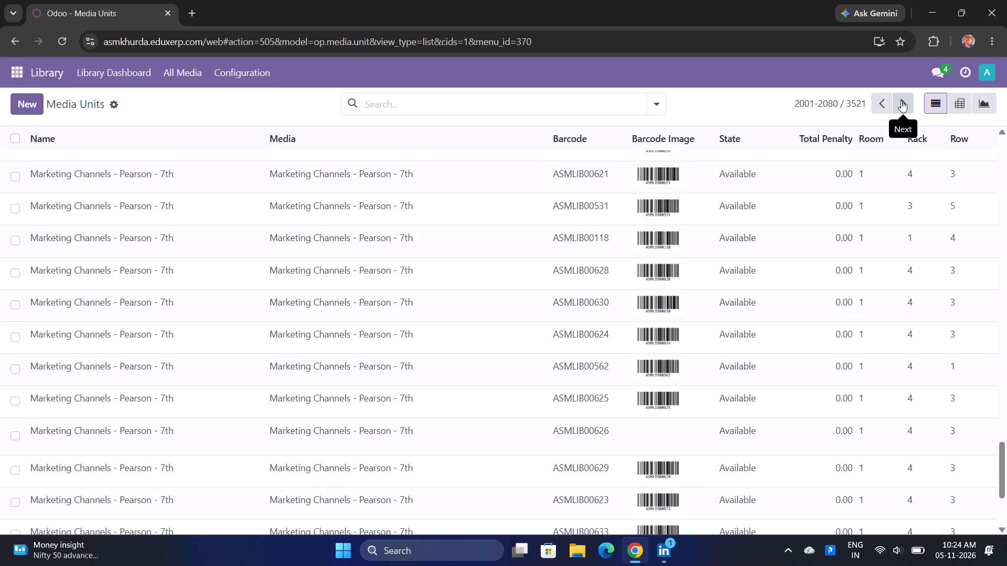
click(901, 101)
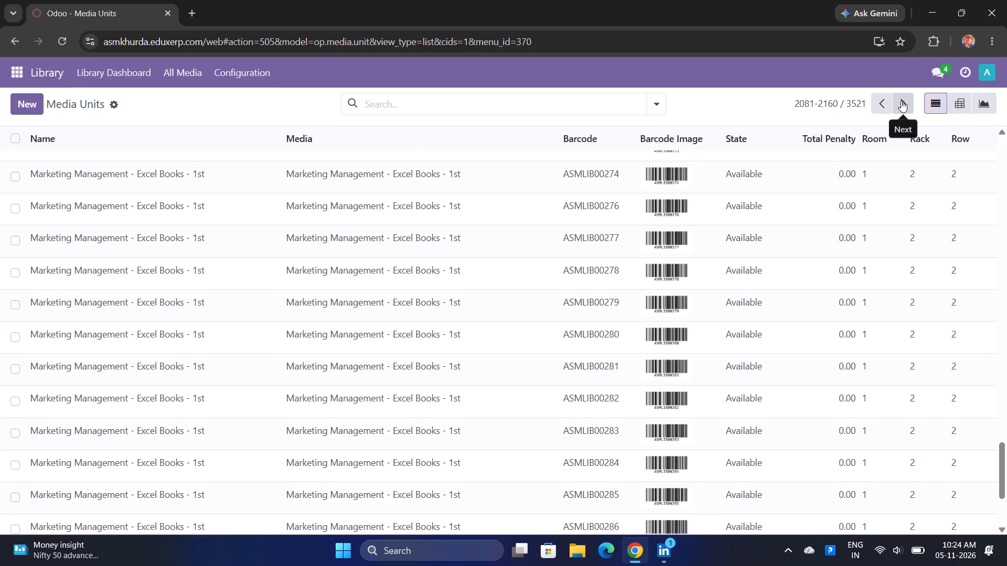
click(901, 101)
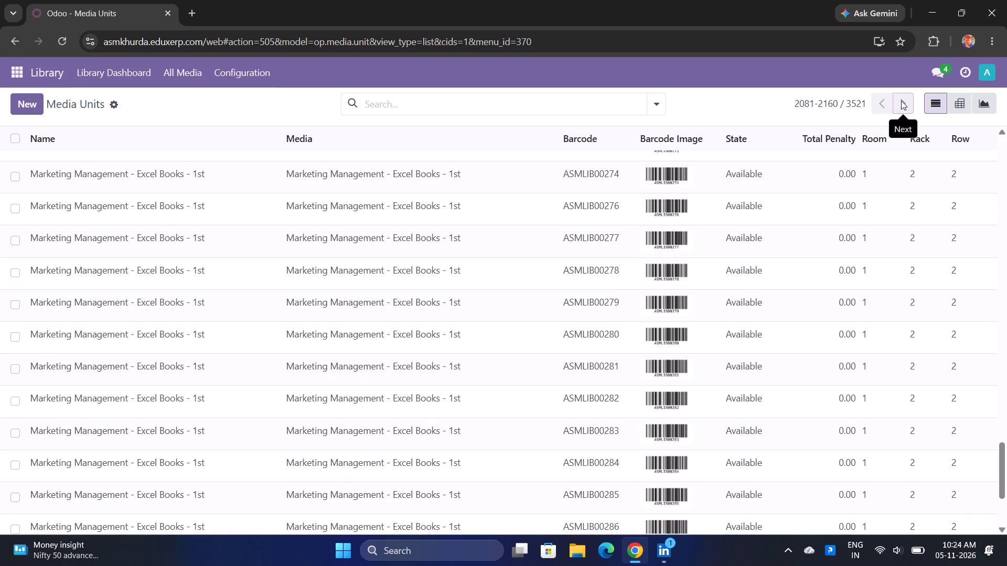
click(901, 101)
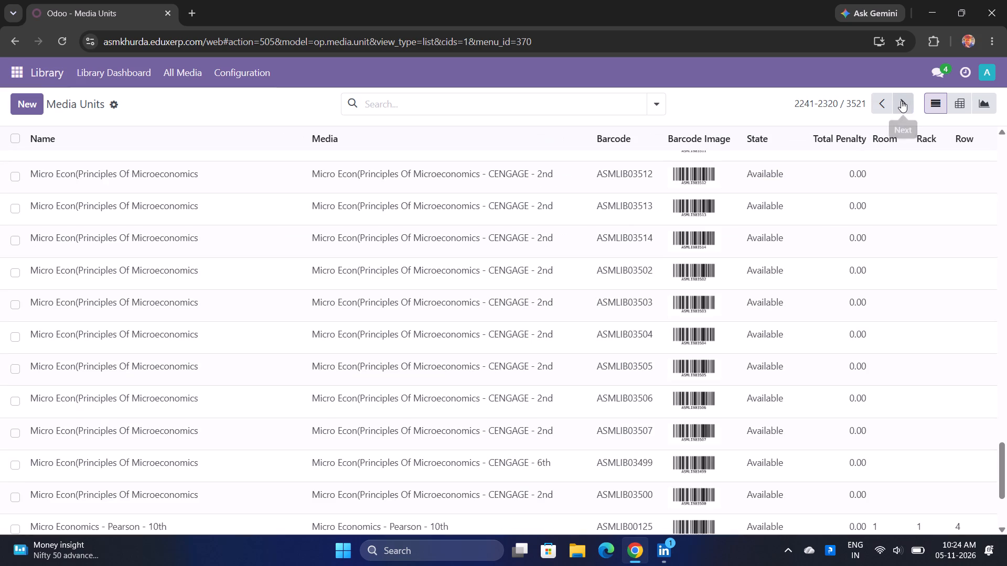
click(901, 101)
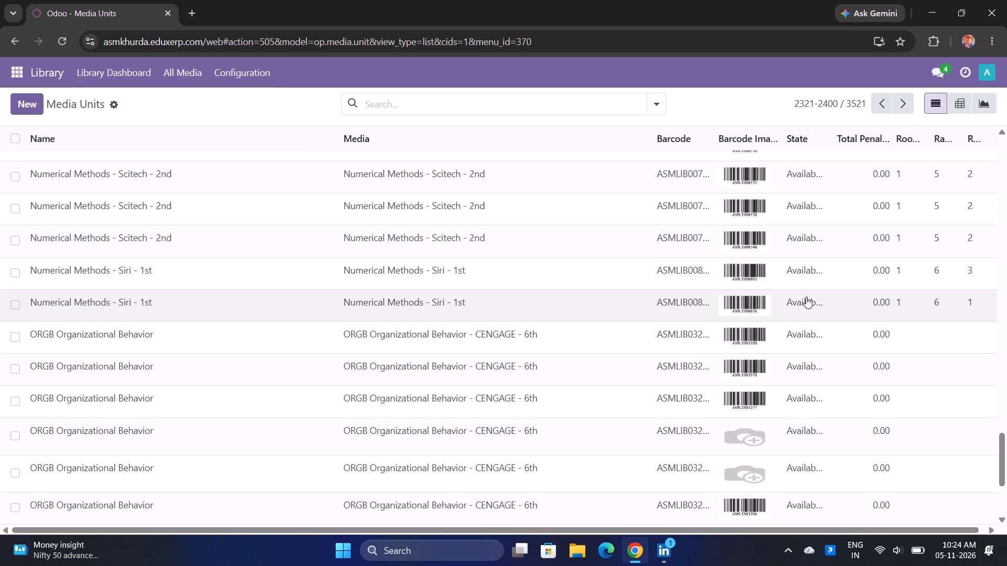
Regenerate the barcode image of the first ORGB Organizational Behavior unit lacking one by saving its barcode as ASMLIB0327 and re-saving it as ASMLIB03279.
scroll(806, 297, down, 7)
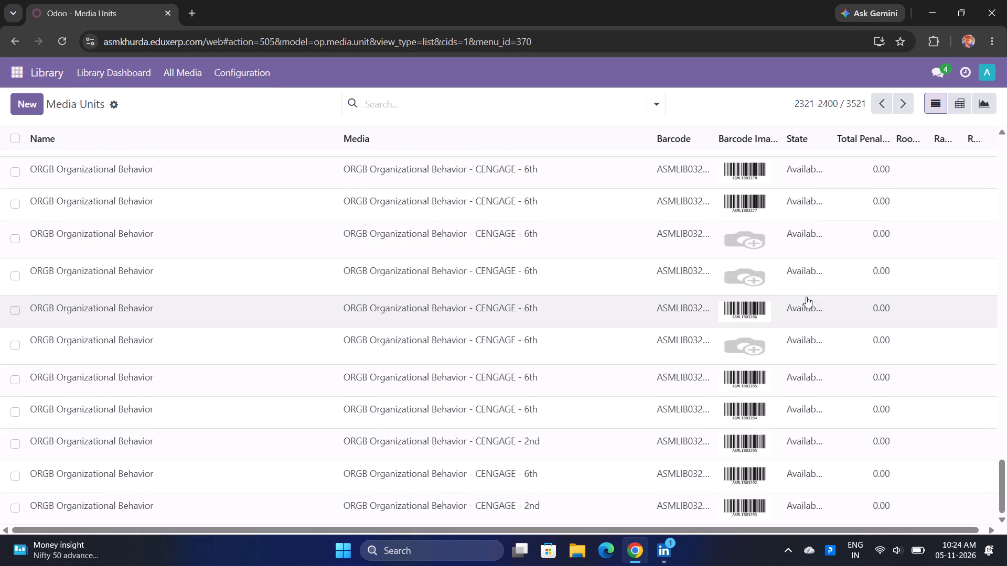
click(717, 233)
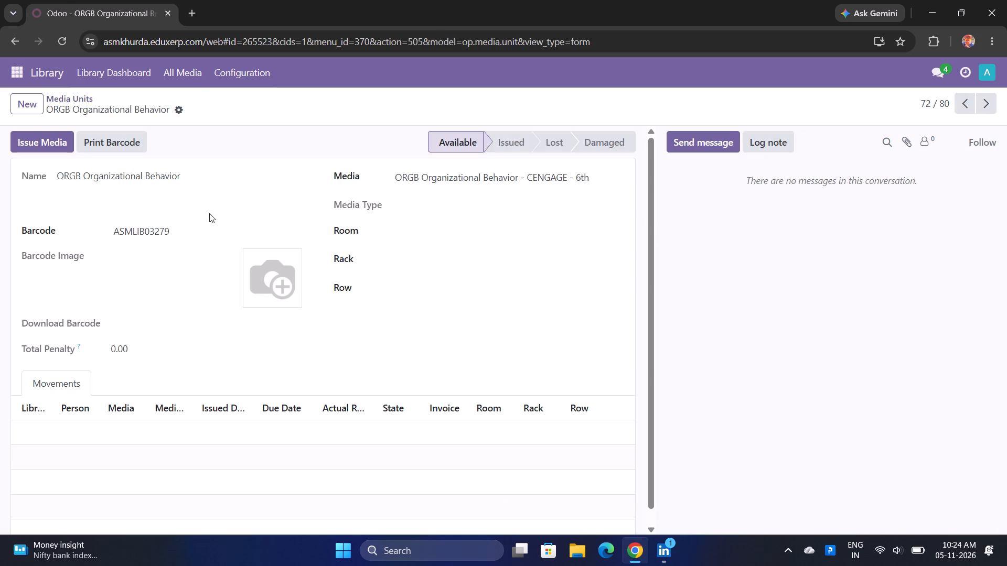
click(212, 229)
key(BackSpace)
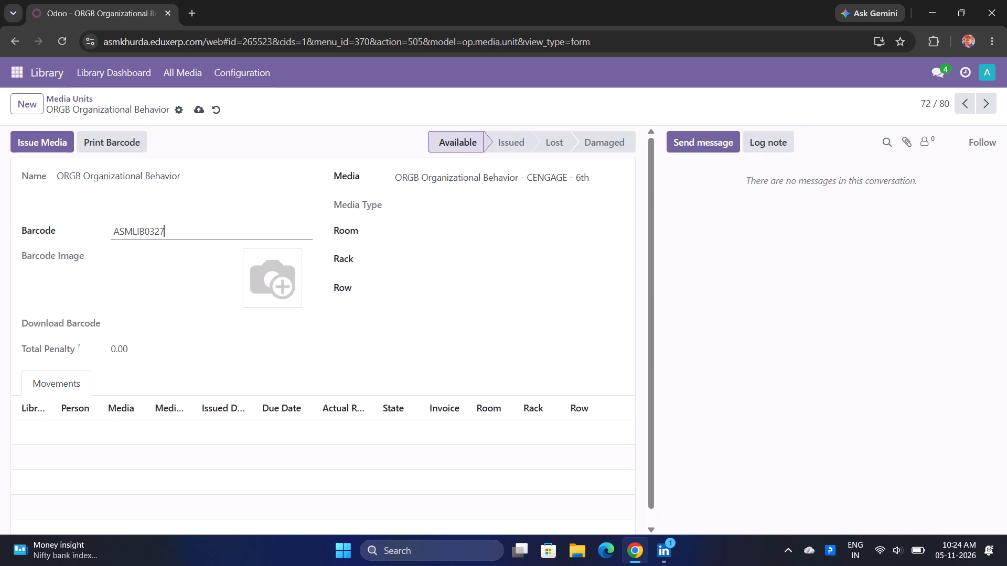
click(200, 108)
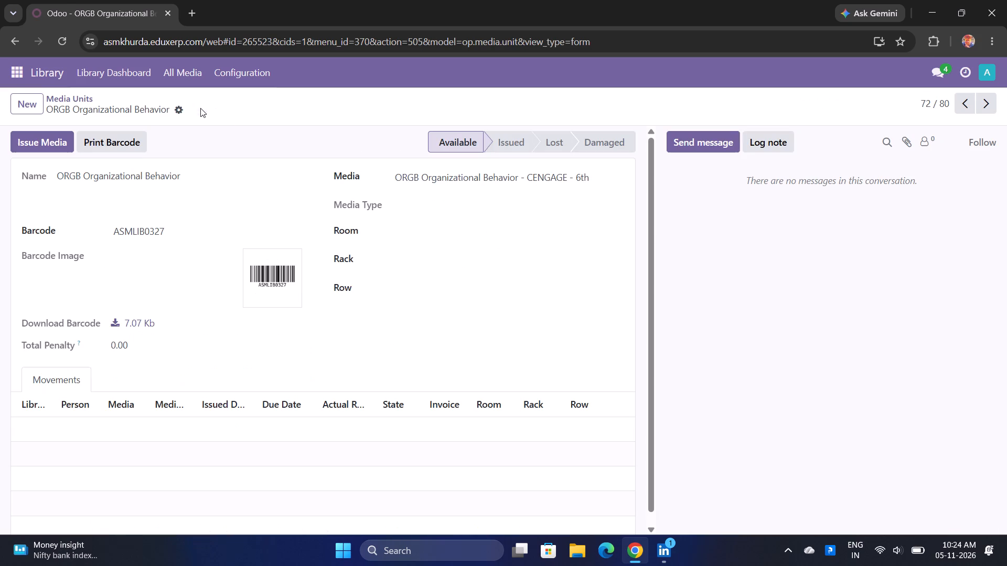
click(203, 245)
click(207, 233)
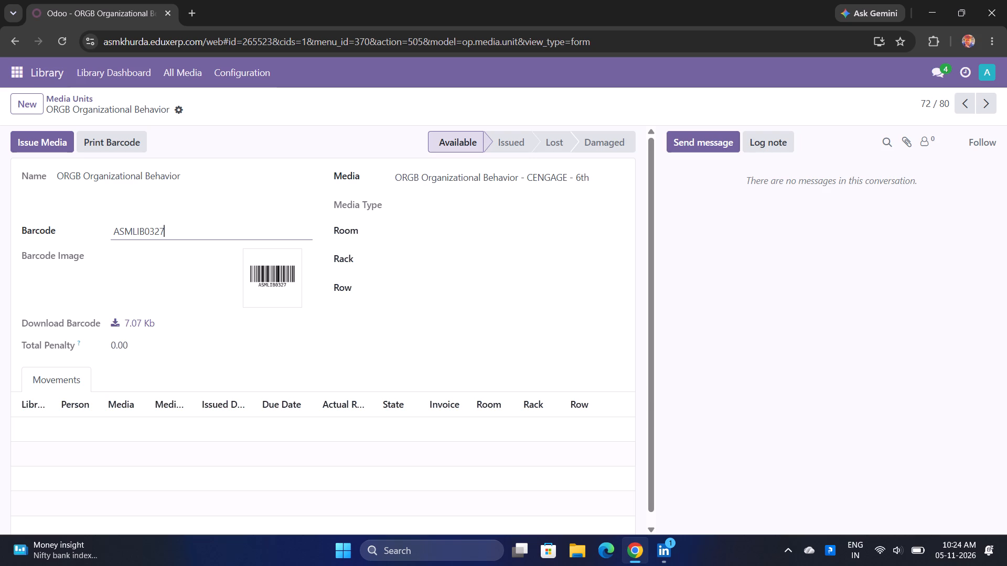
key(9)
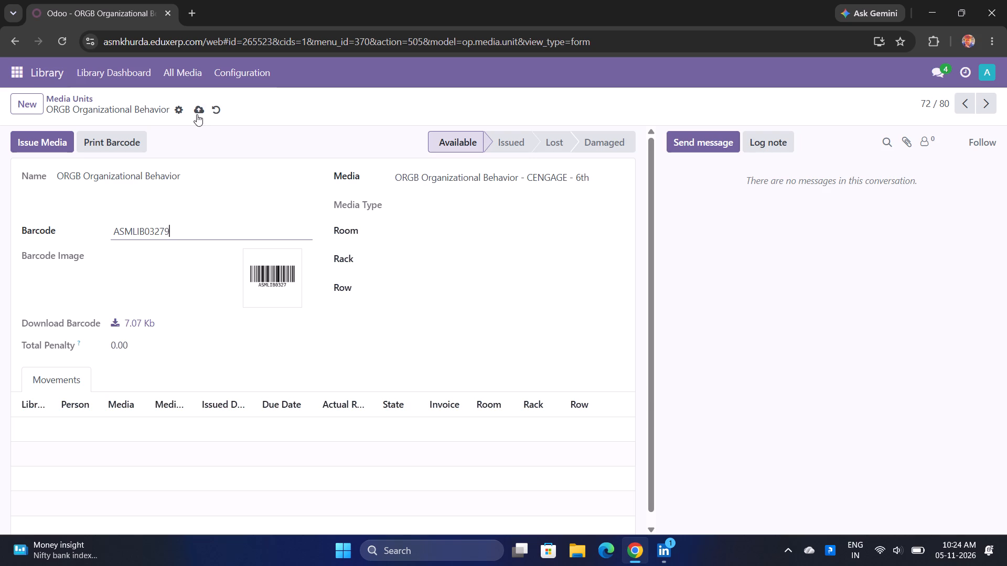
click(197, 107)
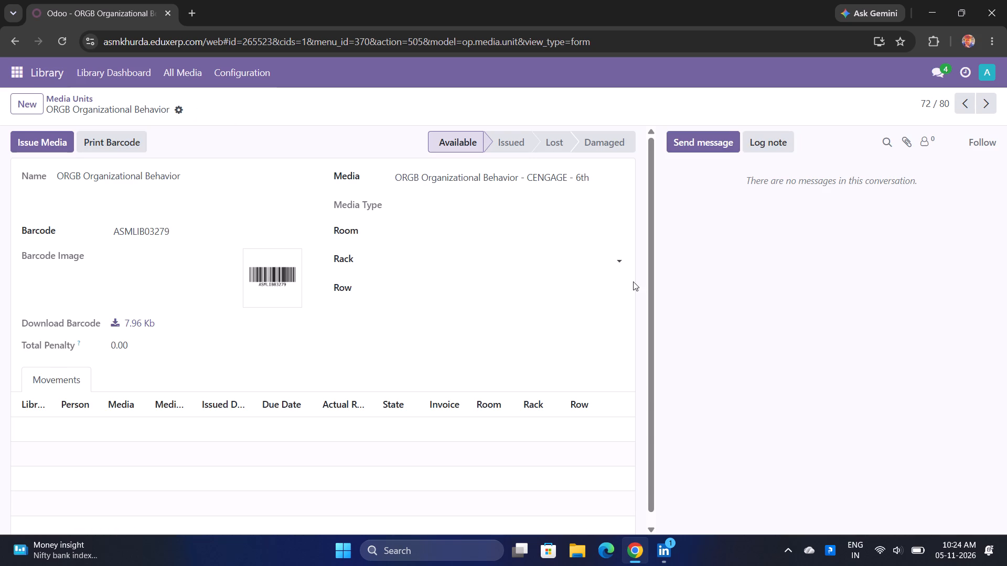
Regenerate the following unit's missing barcode image by saving its barcode as ASMLIB0328 and re-saving it as ASMLIB03280.
click(986, 102)
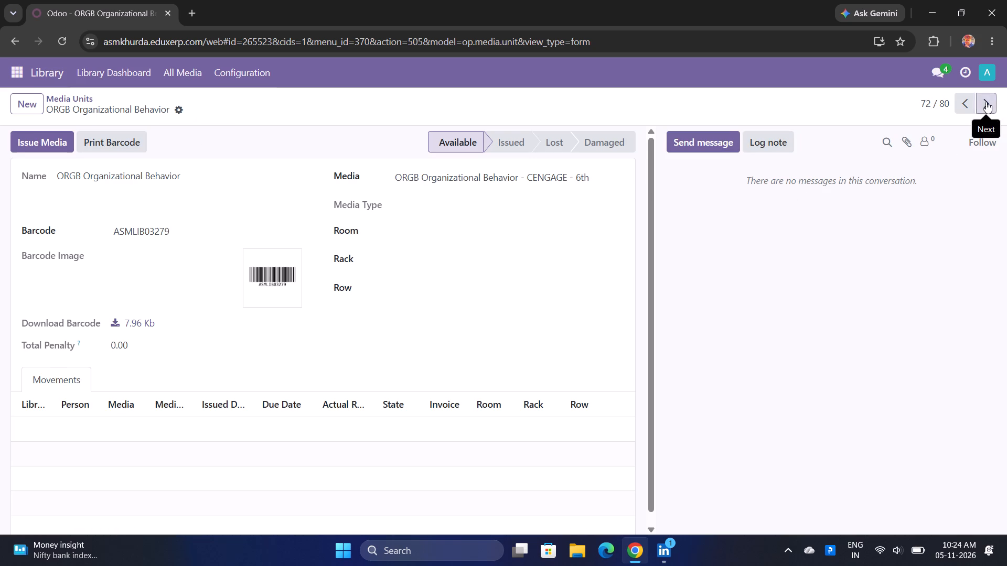
click(247, 233)
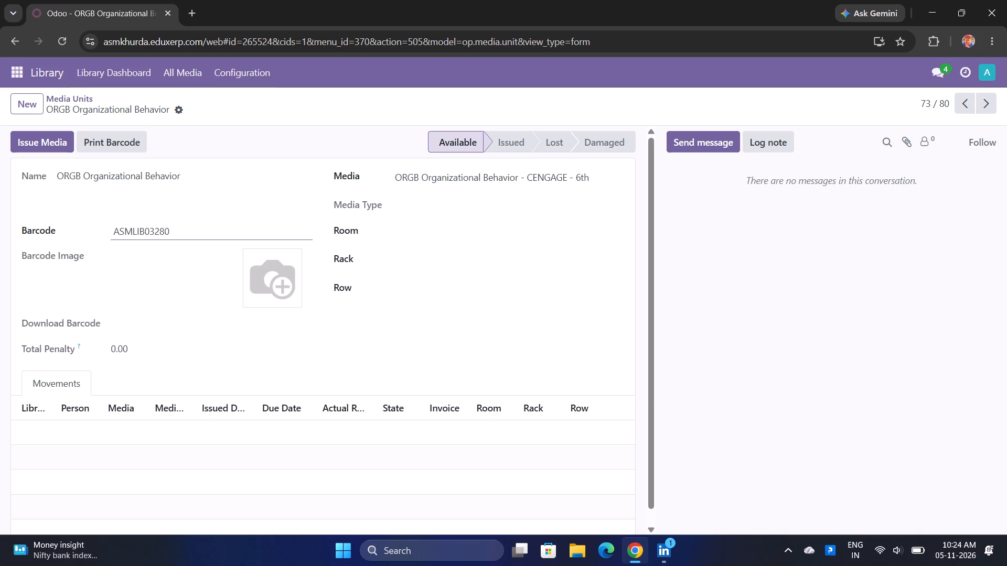
key(BackSpace)
click(197, 108)
drag(184, 241, 189, 235)
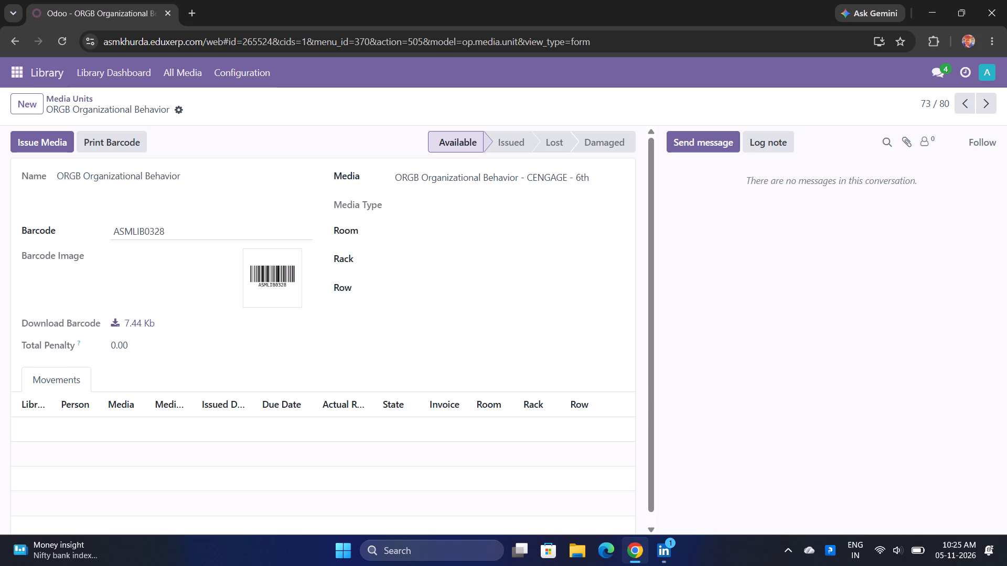
drag(189, 235, 191, 232)
click(191, 232)
key(0)
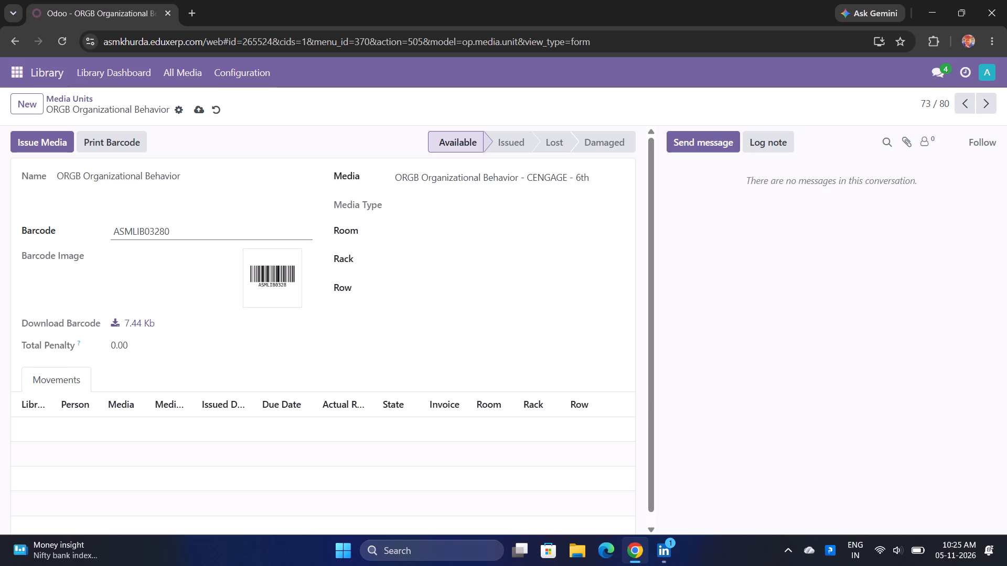
click(198, 108)
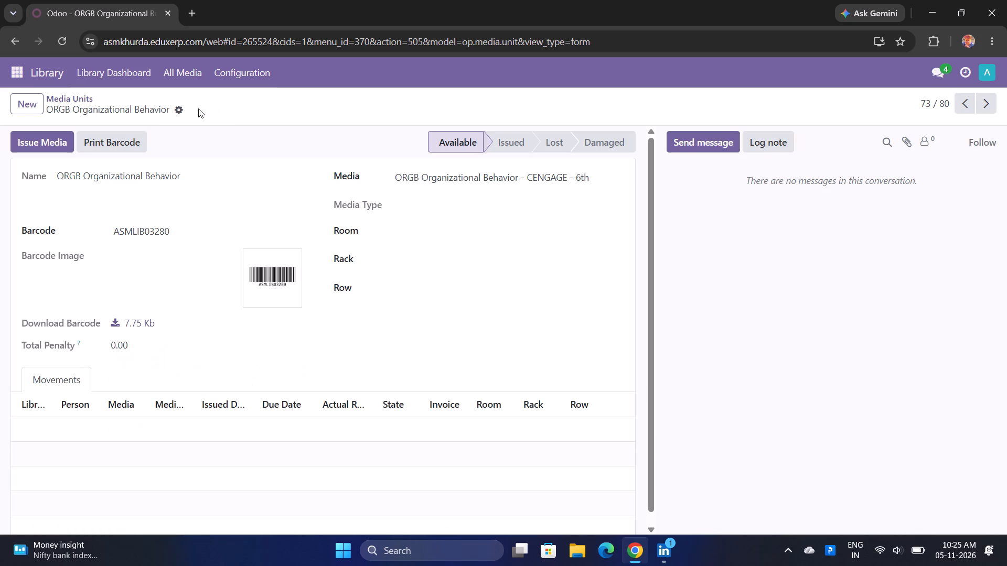
Regenerate the barcode image of the remaining ORGB Organizational Behavior unit without one by saving its barcode as ASMLIB0328 and re-saving it as ASMLIB03281.
click(75, 99)
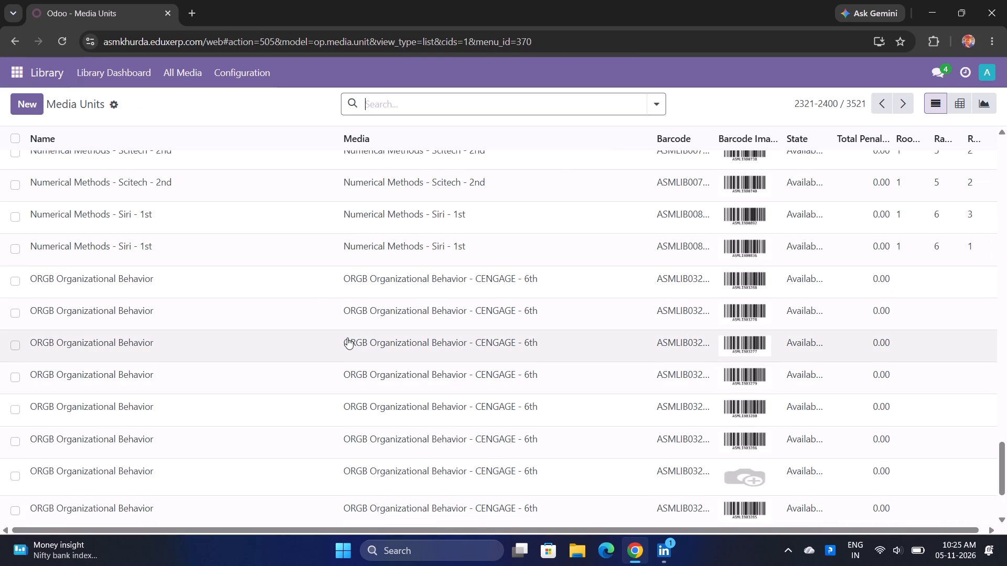
scroll(347, 338, down, 5)
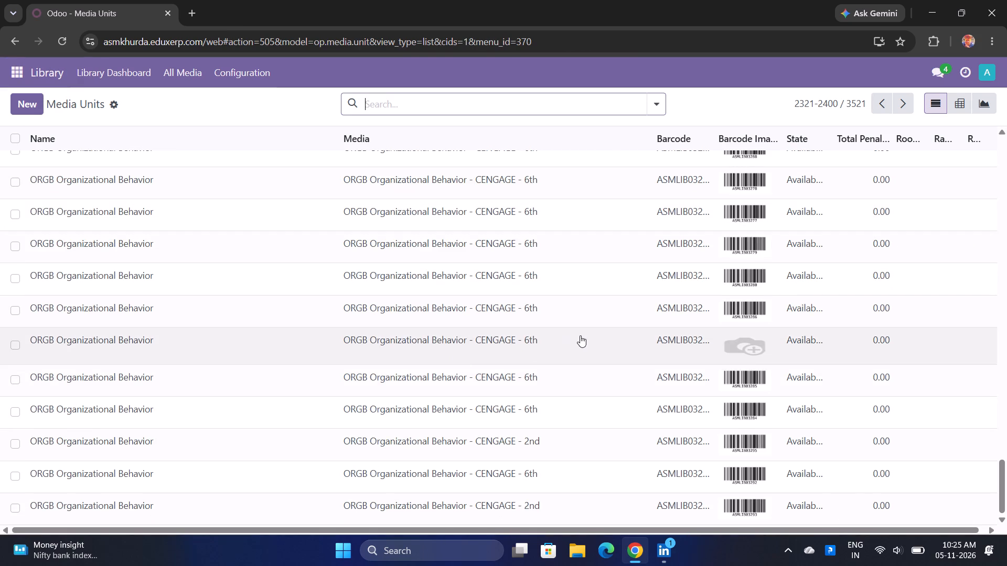
click(580, 335)
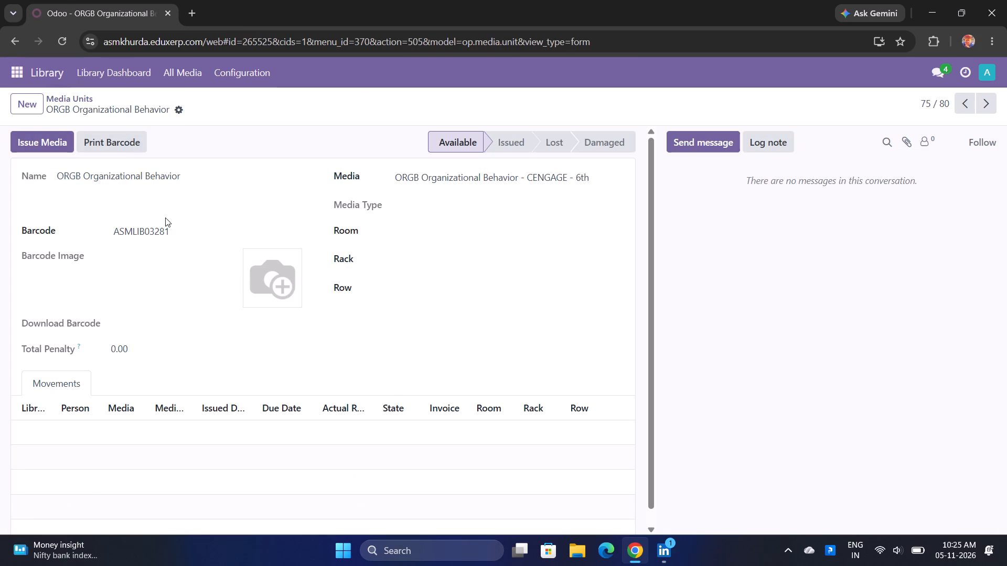
click(180, 230)
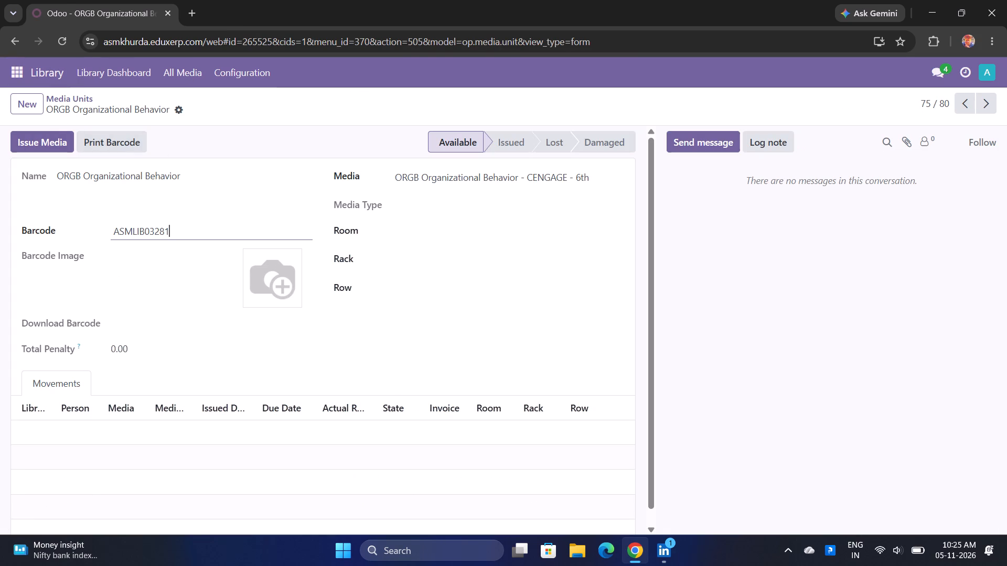
key(BackSpace)
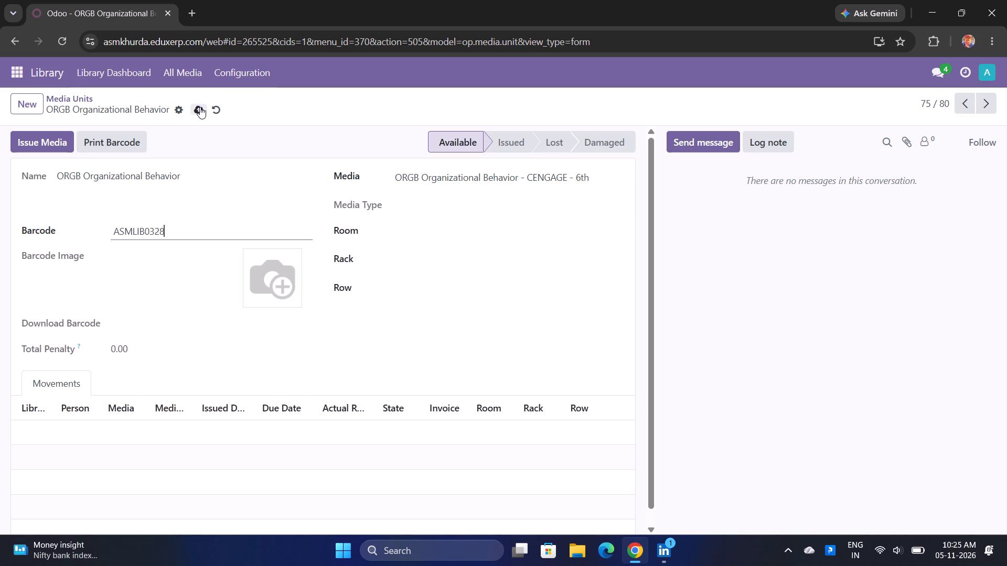
click(200, 107)
click(192, 232)
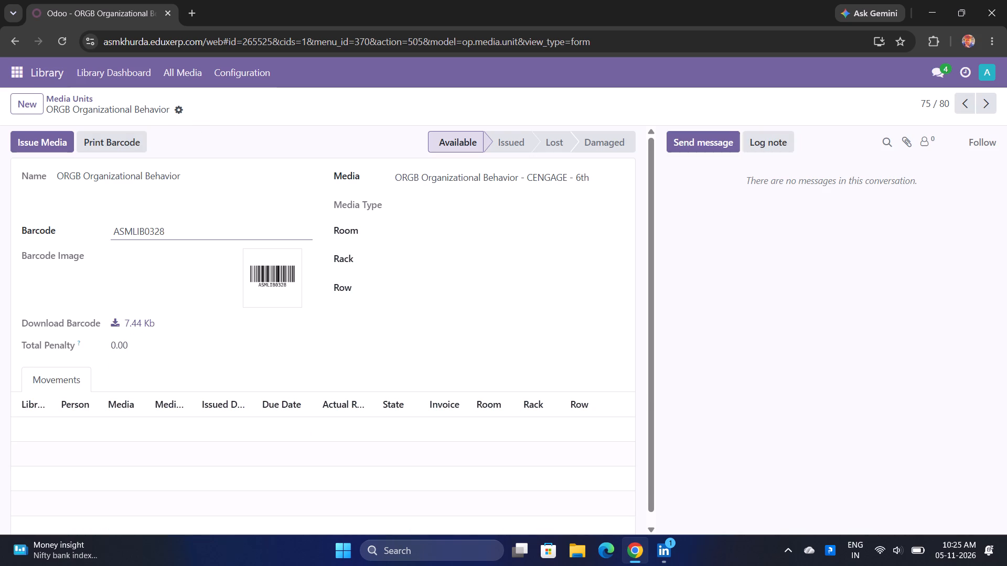
key(1)
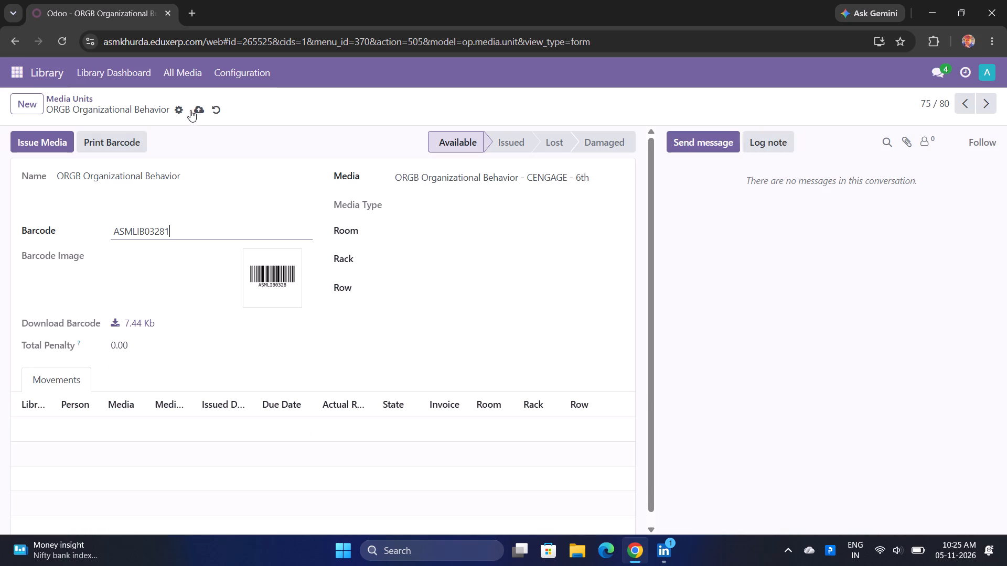
click(197, 108)
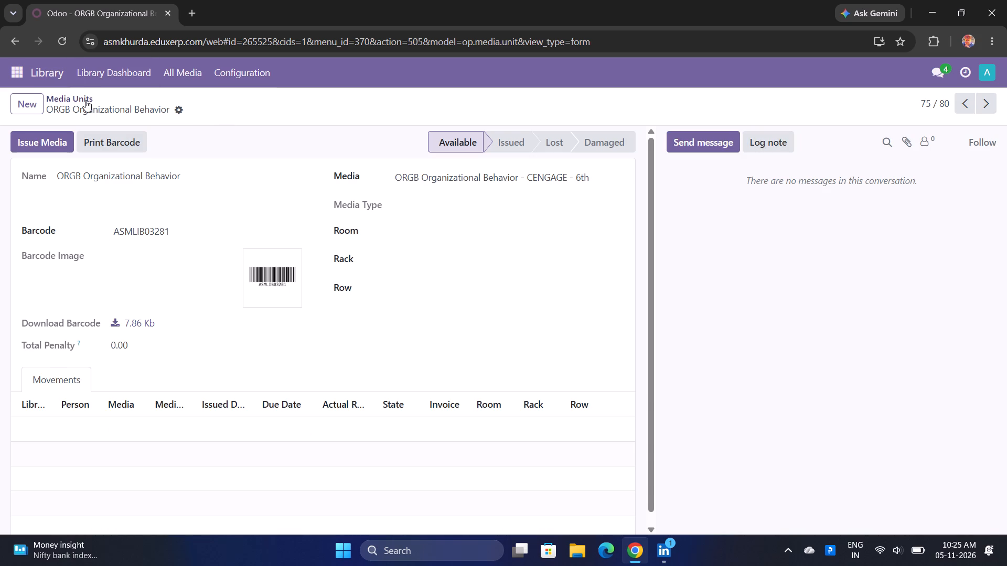
Return to the Media Units list and check the rest of records 2321-2400 up to the first row for missing barcode images.
click(85, 100)
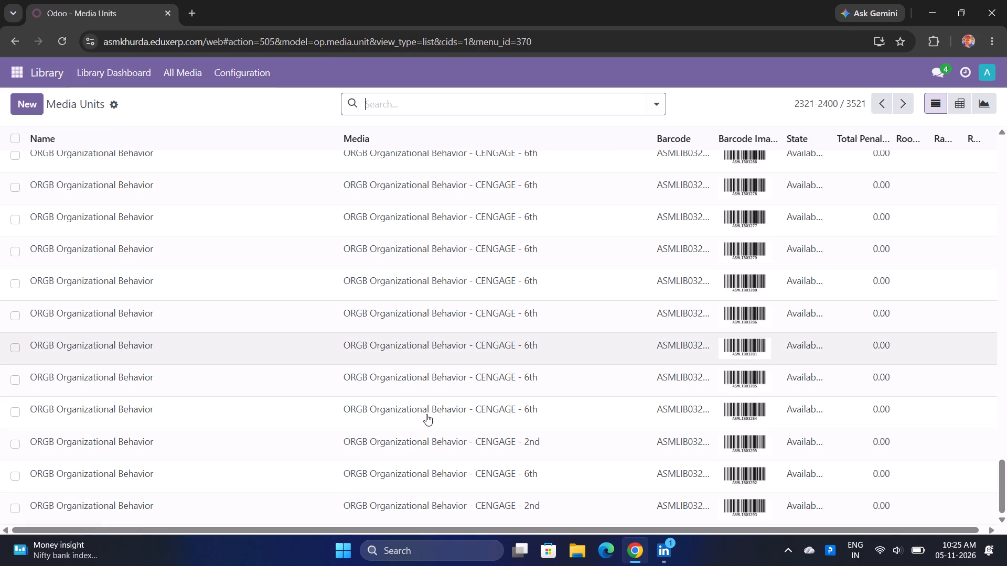
scroll(429, 416, up, 4)
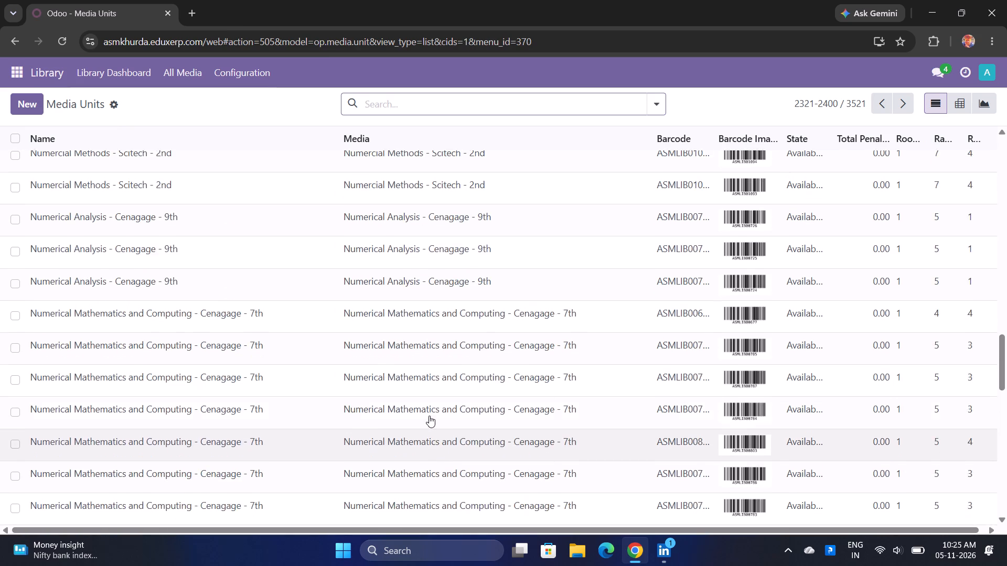
scroll(429, 416, up, 5)
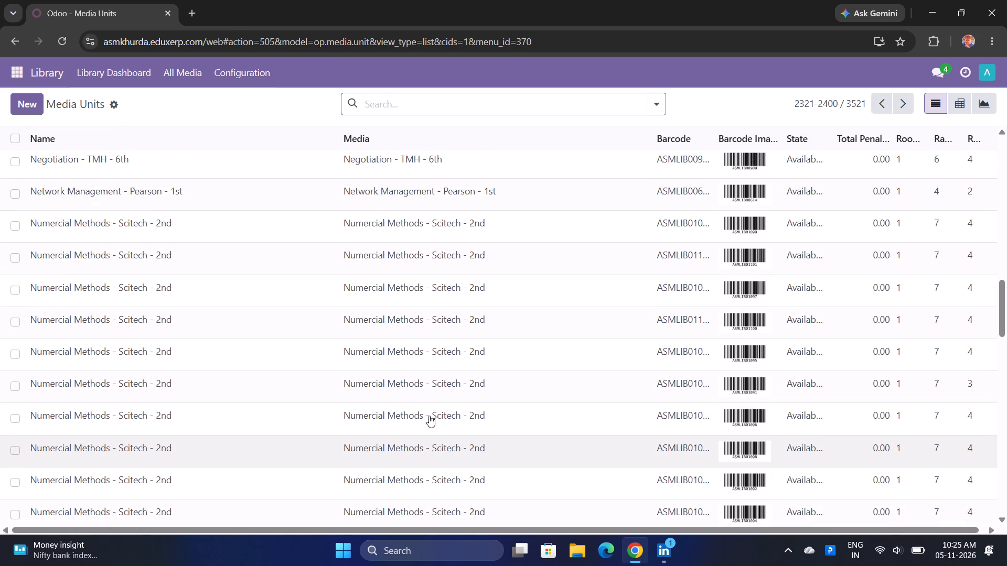
scroll(429, 416, up, 8)
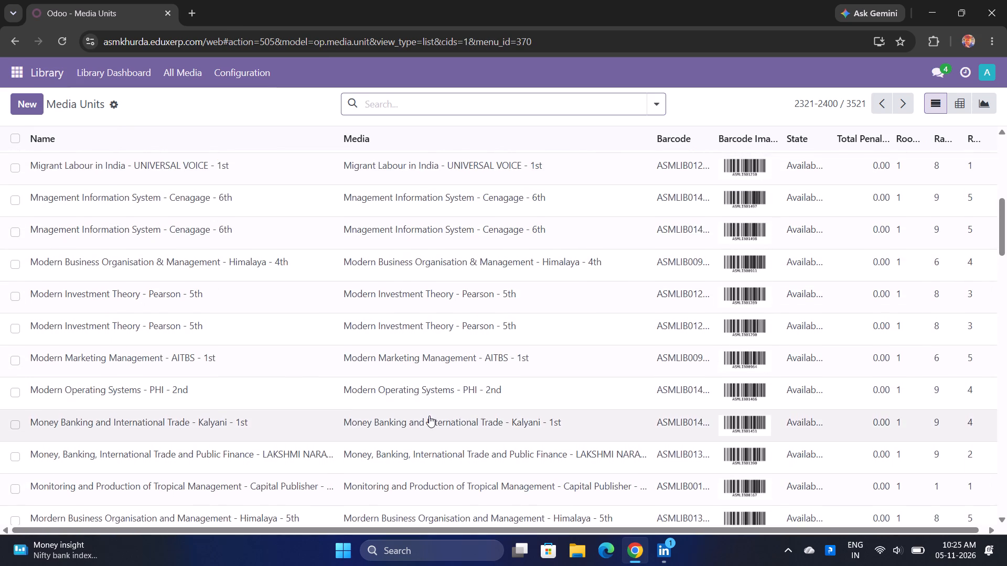
scroll(429, 416, up, 3)
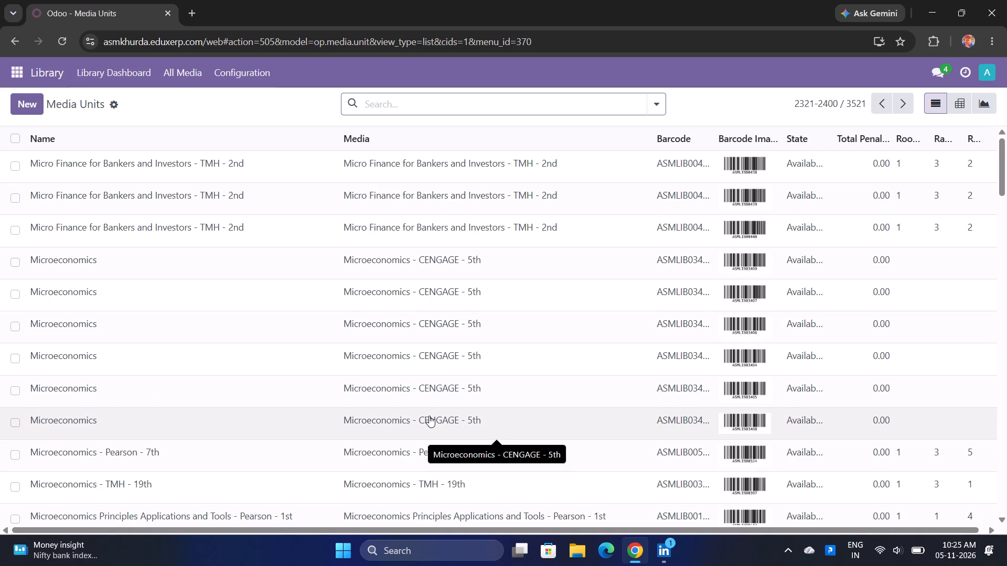
Page forward through the Media Units list from records 2401-2480 to the end, scanning the Barcode Image column for missing images.
click(904, 100)
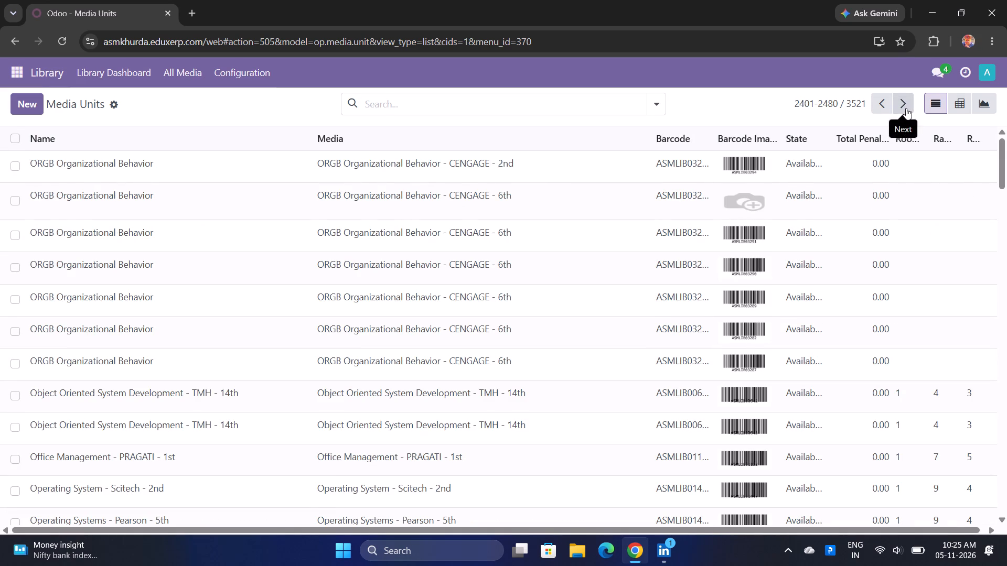
click(906, 108)
click(906, 108)
triple_click(906, 108)
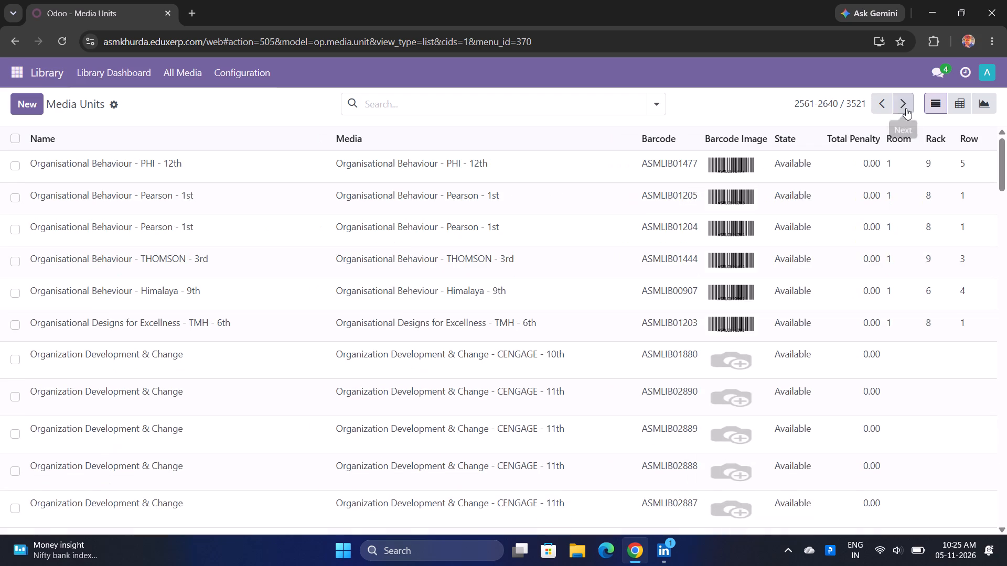
triple_click(906, 108)
triple_click(906, 108)
triple_click(906, 108)
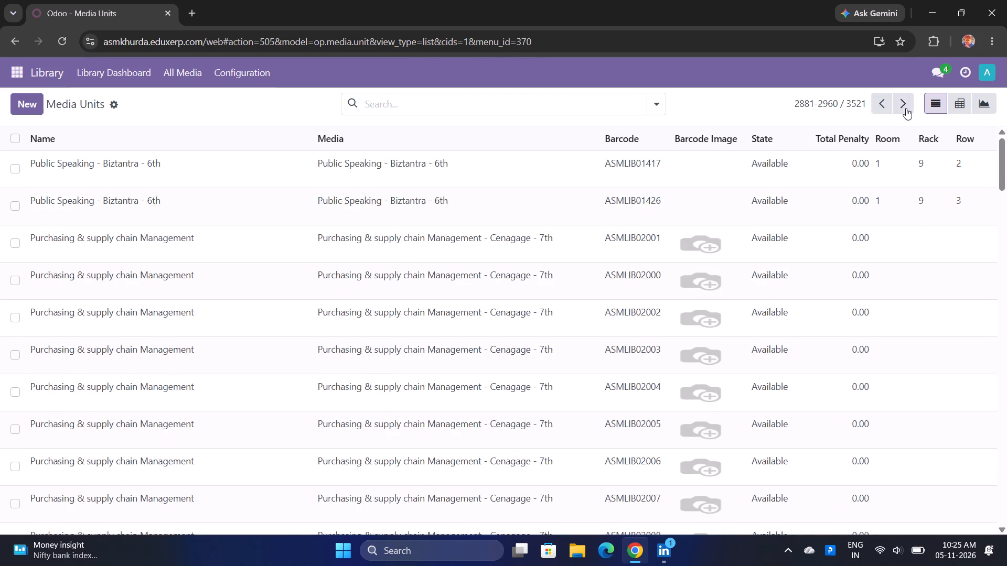
triple_click(906, 108)
triple_click(906, 108)
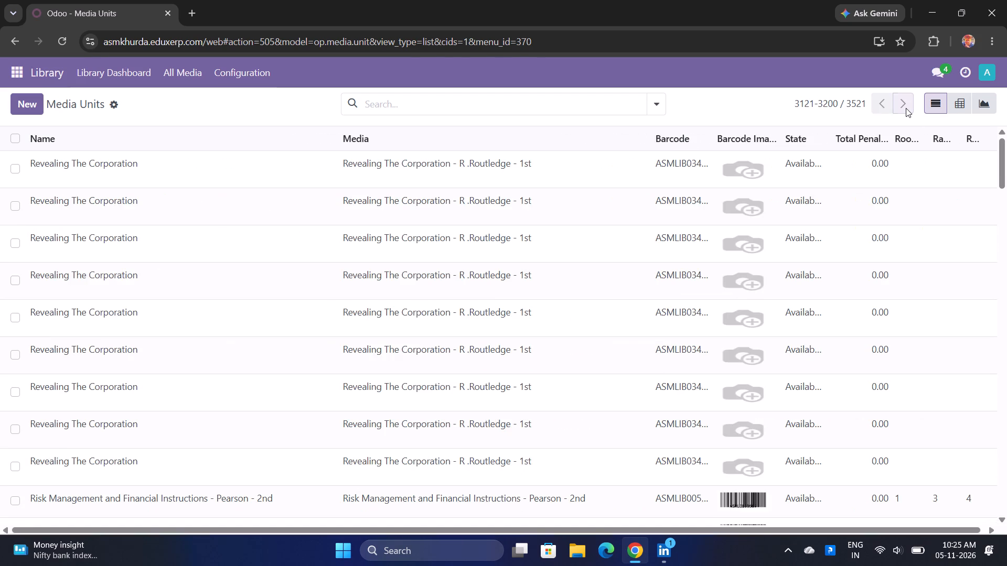
triple_click(906, 108)
click(906, 108)
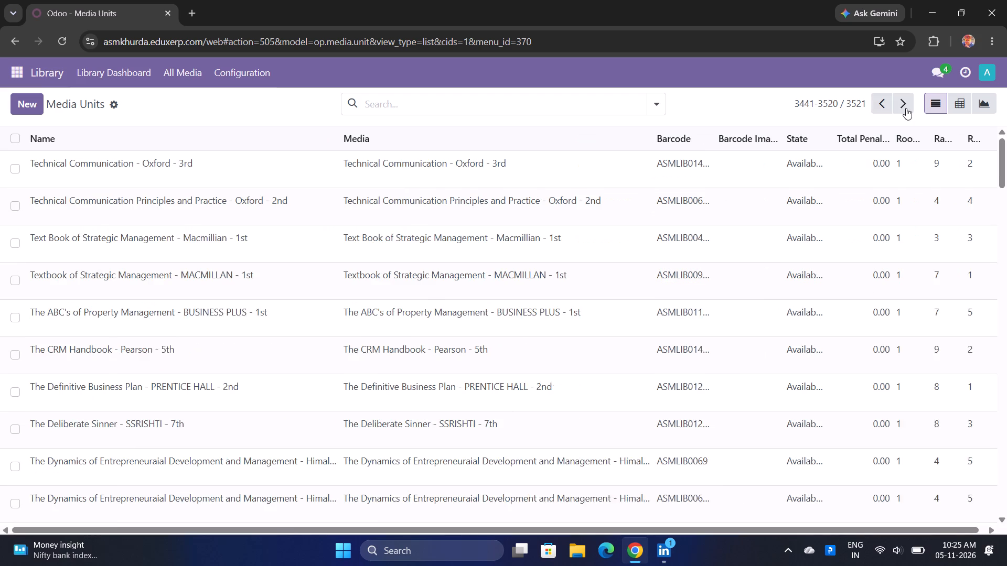
click(906, 108)
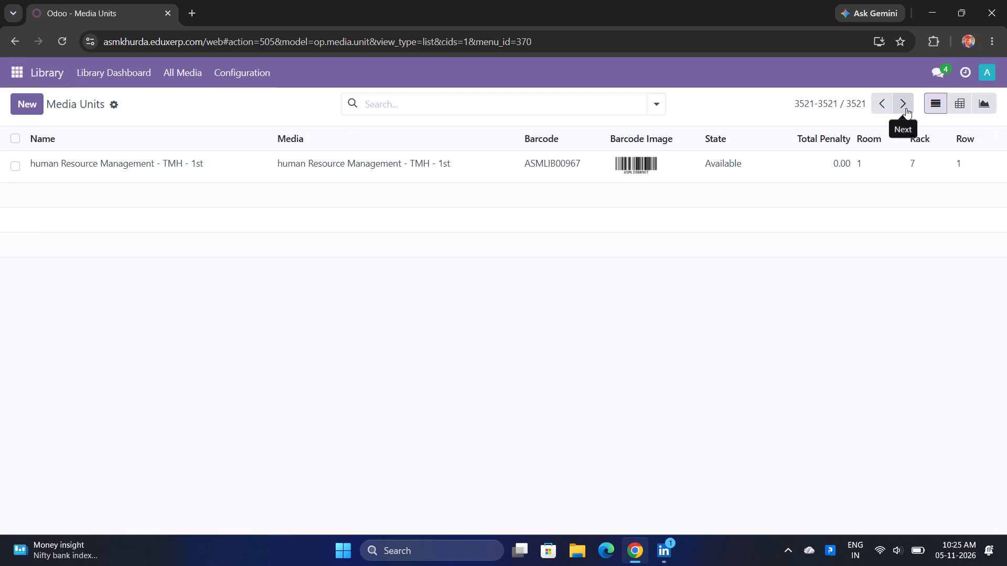
click(906, 108)
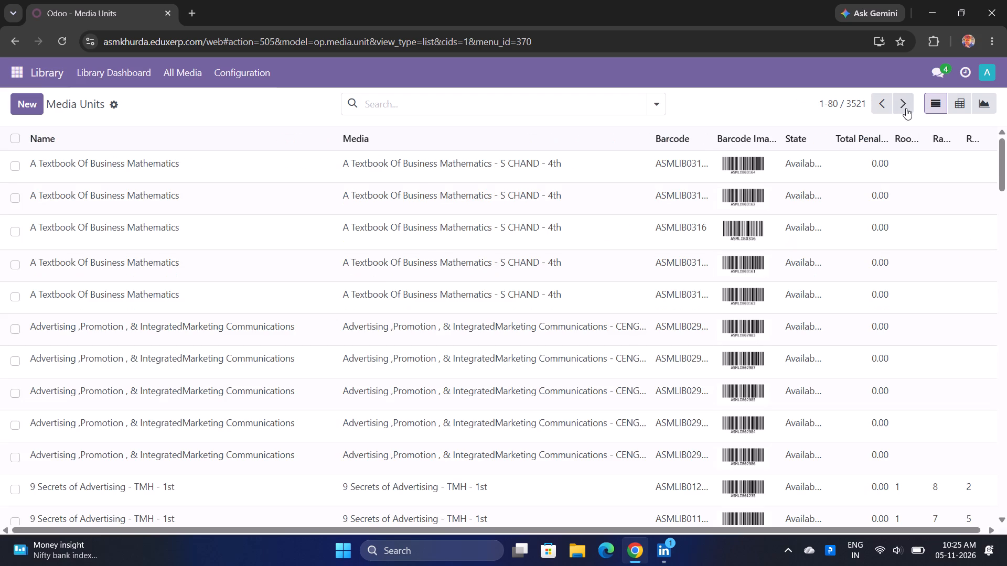
Go back to records 3441-3520 and examine their barcode images down to the last row.
click(880, 102)
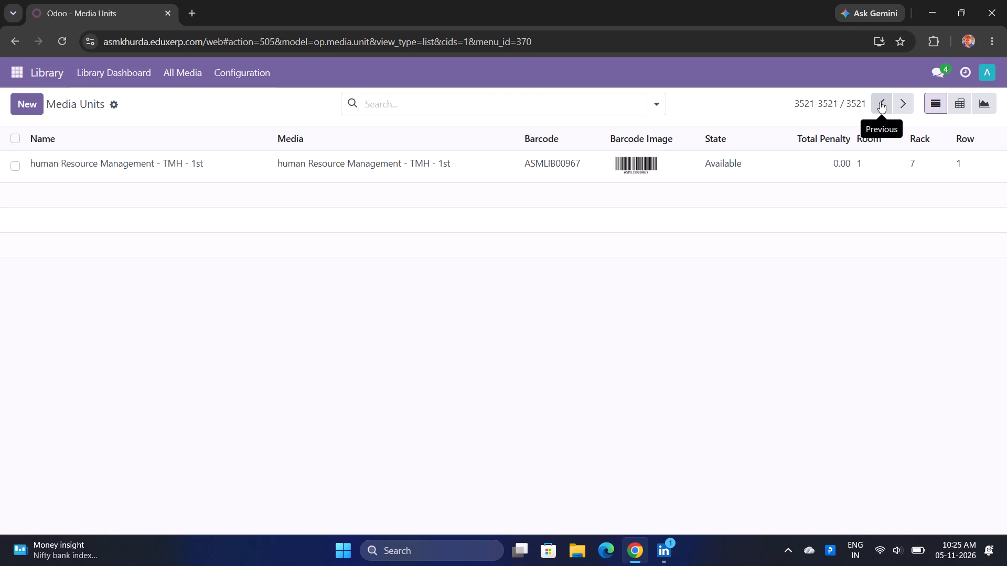
click(880, 102)
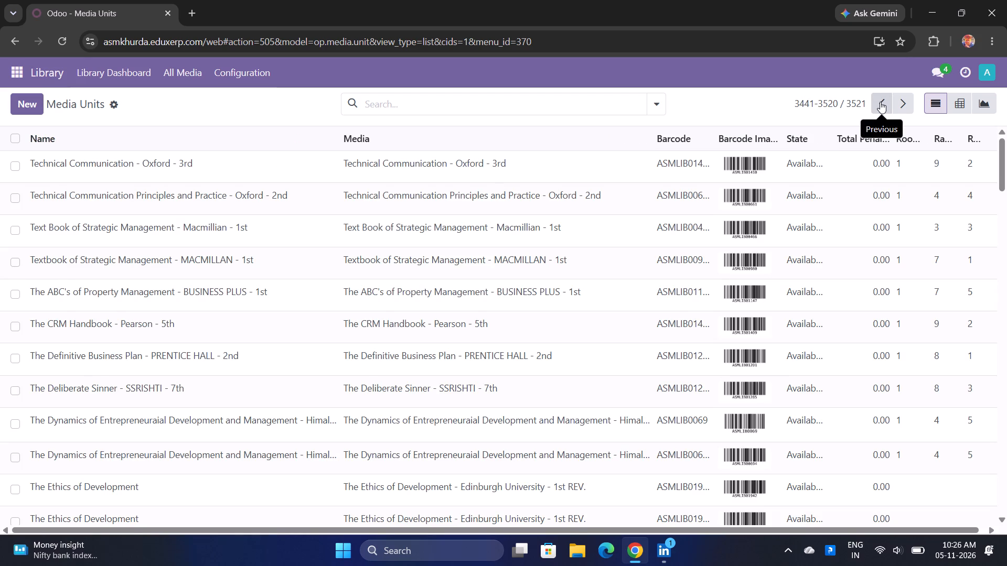
scroll(838, 241, down, 11)
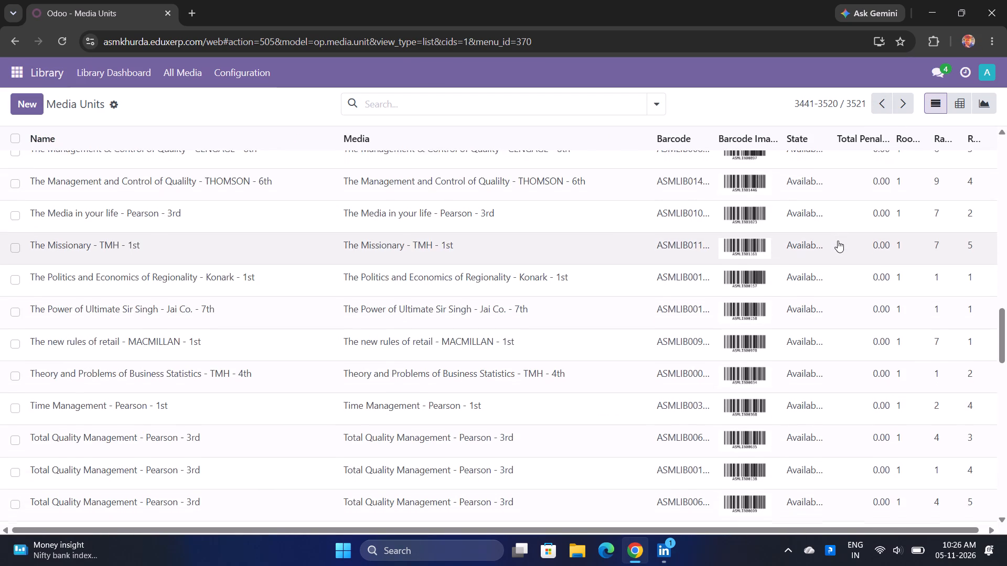
scroll(838, 241, down, 9)
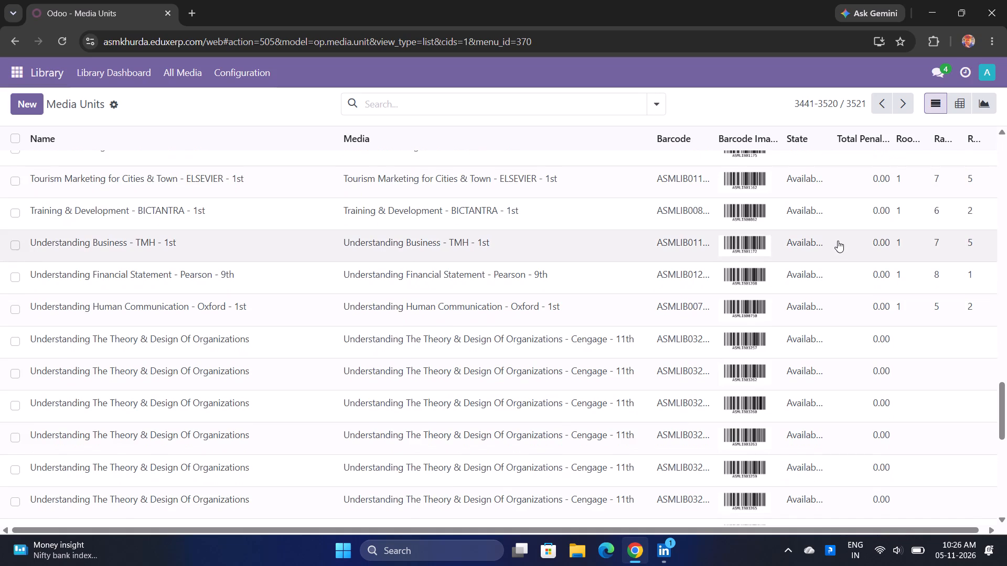
scroll(838, 241, down, 6)
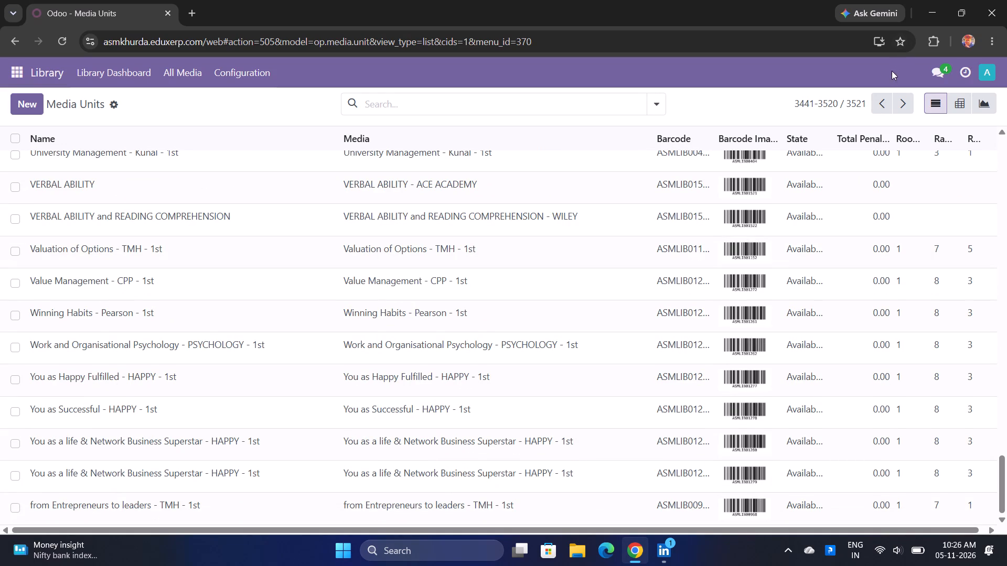
Page backward through the earlier record ranges, checking for missing barcode images, and settle on records 2401-2480.
click(880, 104)
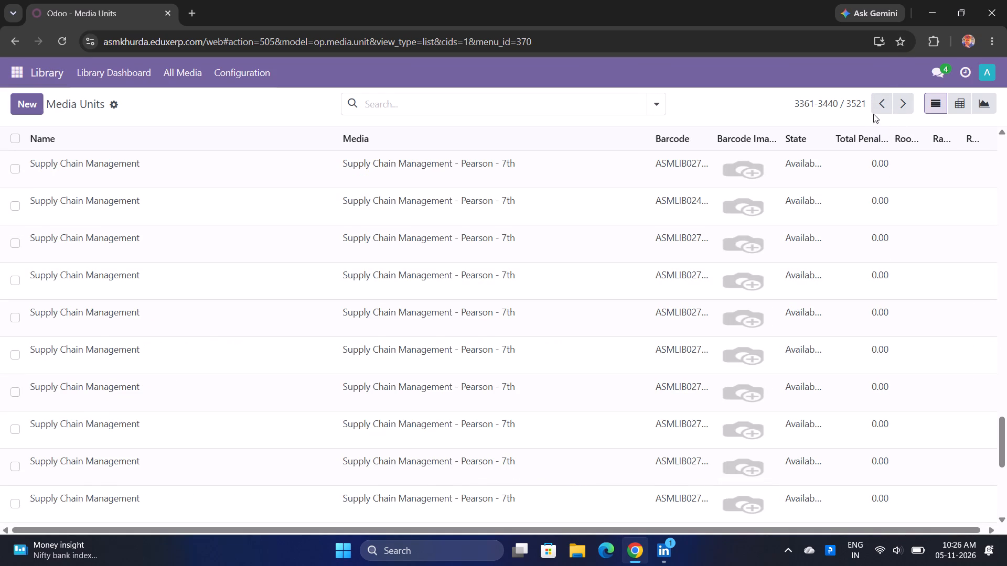
triple_click(877, 105)
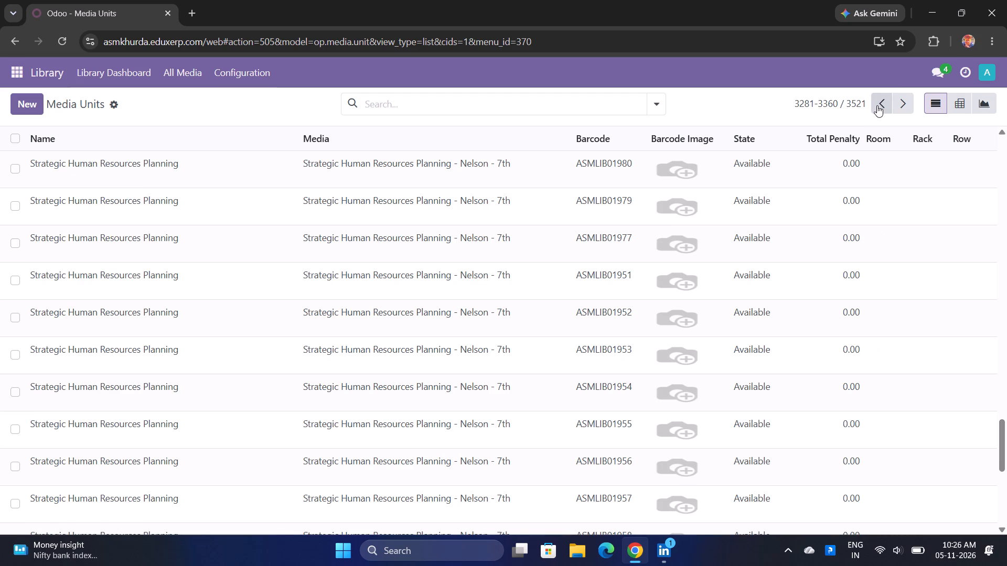
triple_click(877, 105)
double_click(877, 105)
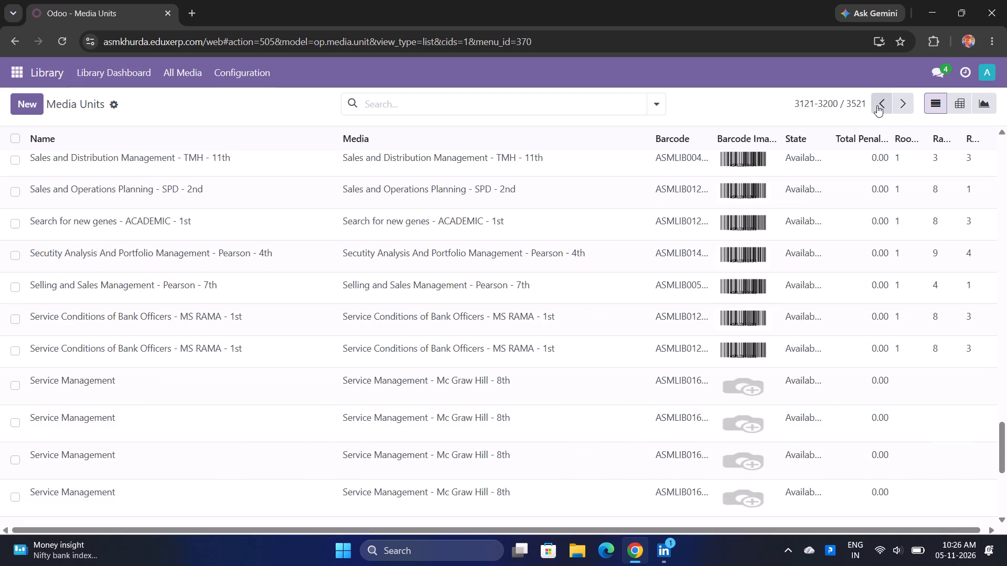
click(877, 105)
click(877, 105)
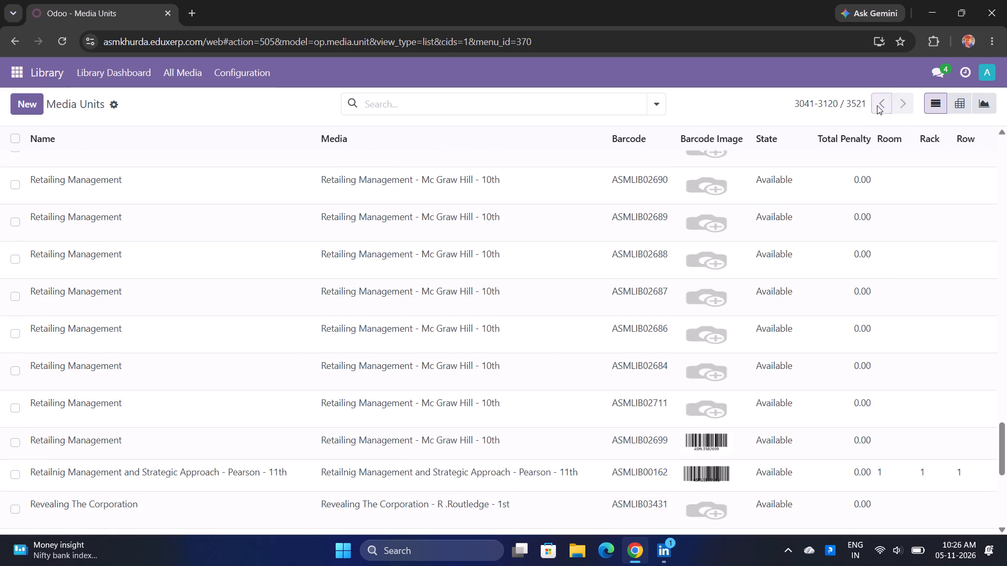
click(877, 105)
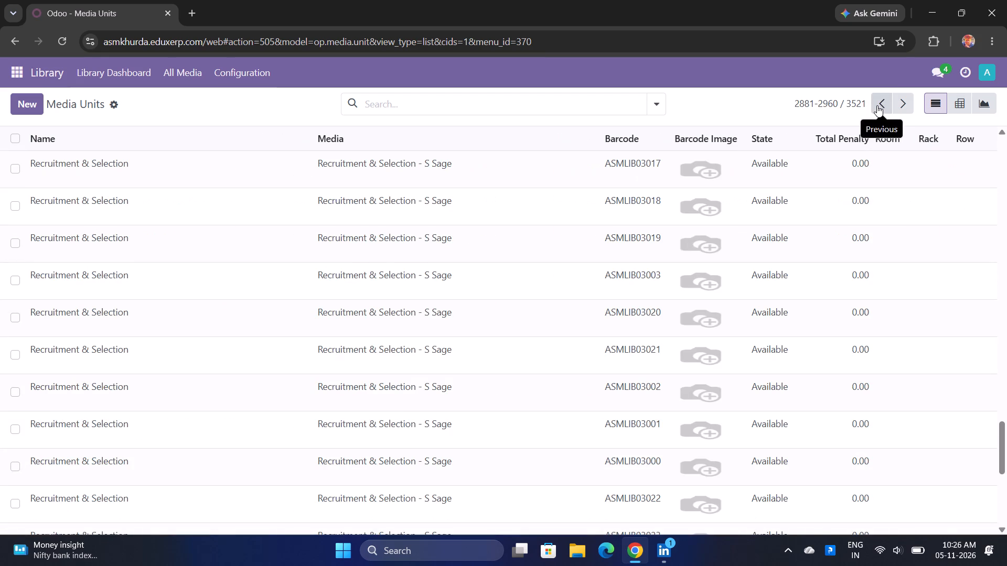
click(877, 105)
click(877, 105)
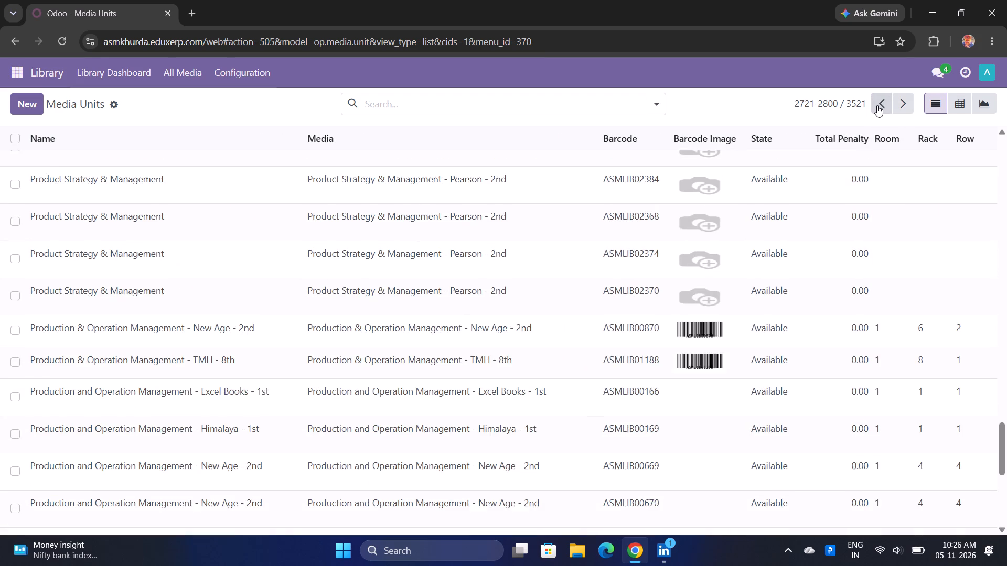
click(877, 105)
click(877, 105)
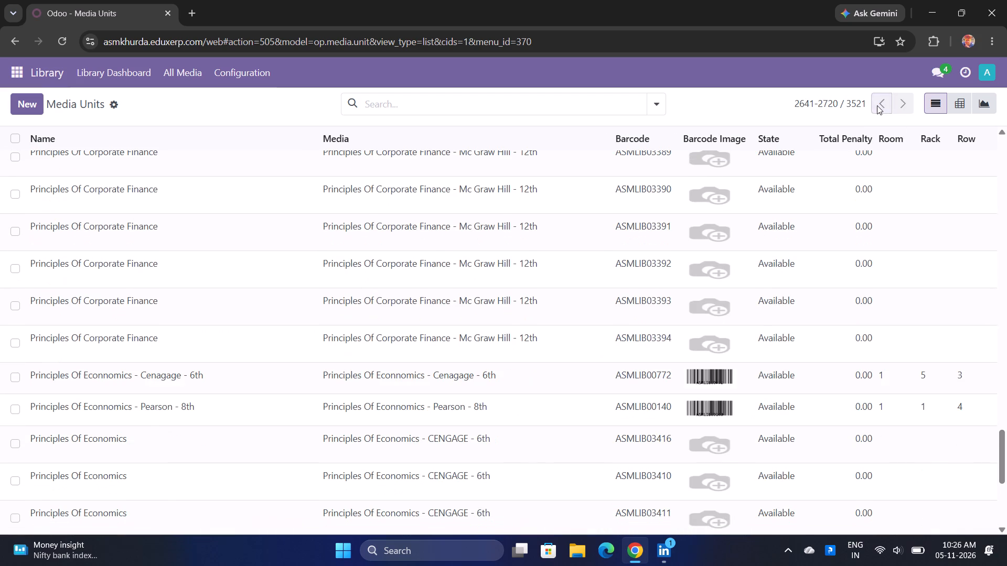
click(877, 105)
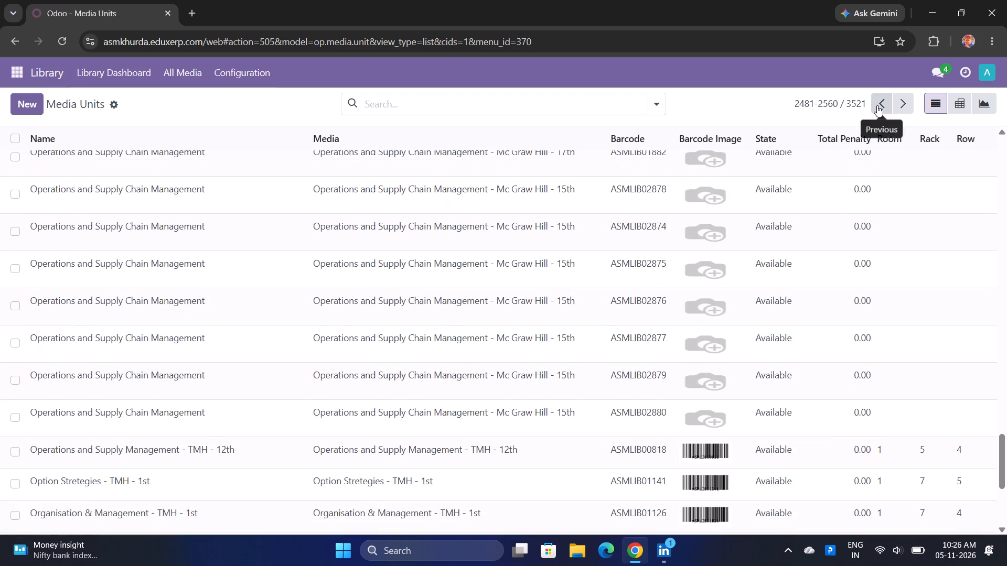
click(877, 105)
click(877, 105)
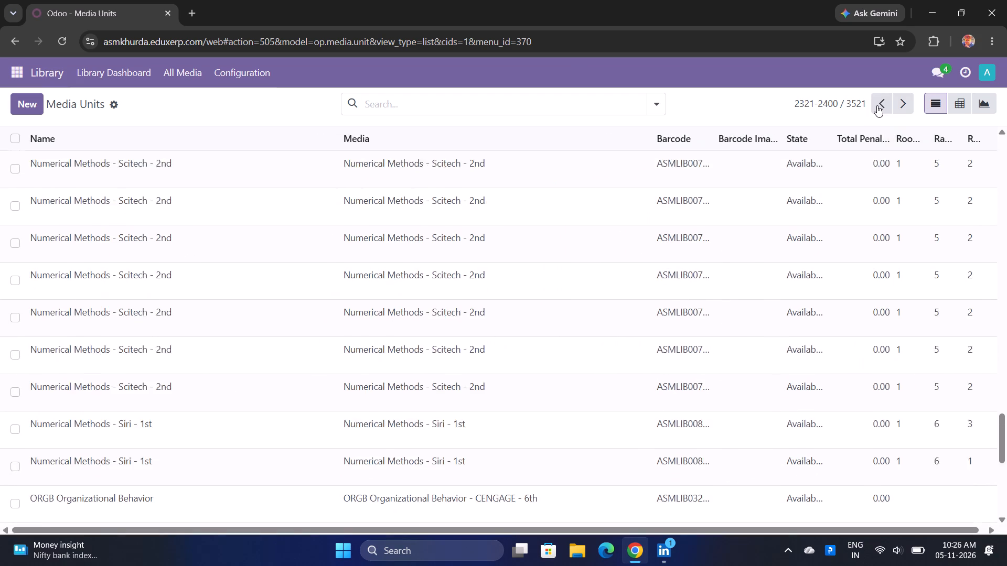
click(905, 102)
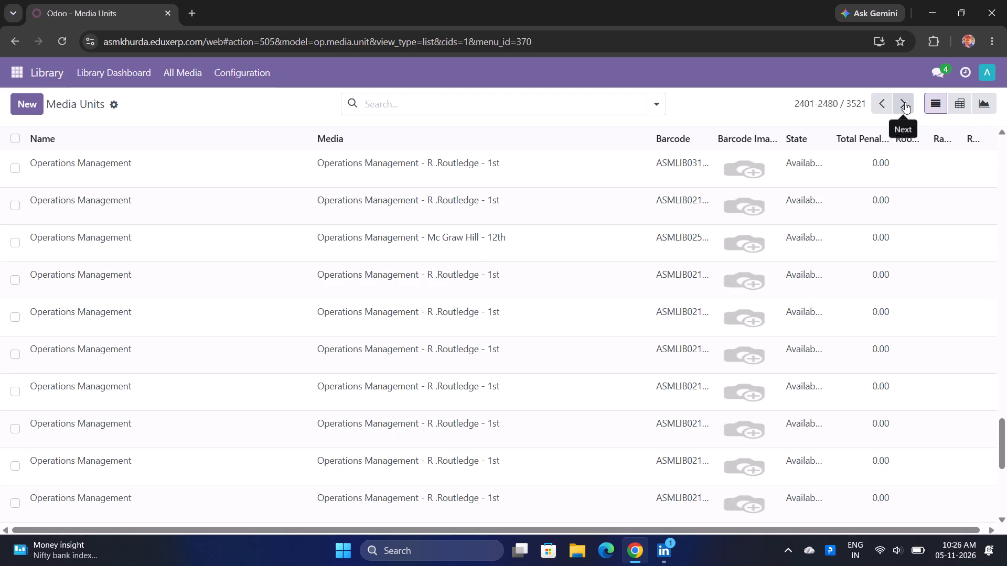
Regenerate the missing barcode image of the second ORGB Organizational Behavior unit by saving its barcode as ASMLIB0328 and re-saving it as ASMLIB03283.
scroll(841, 199, up, 12)
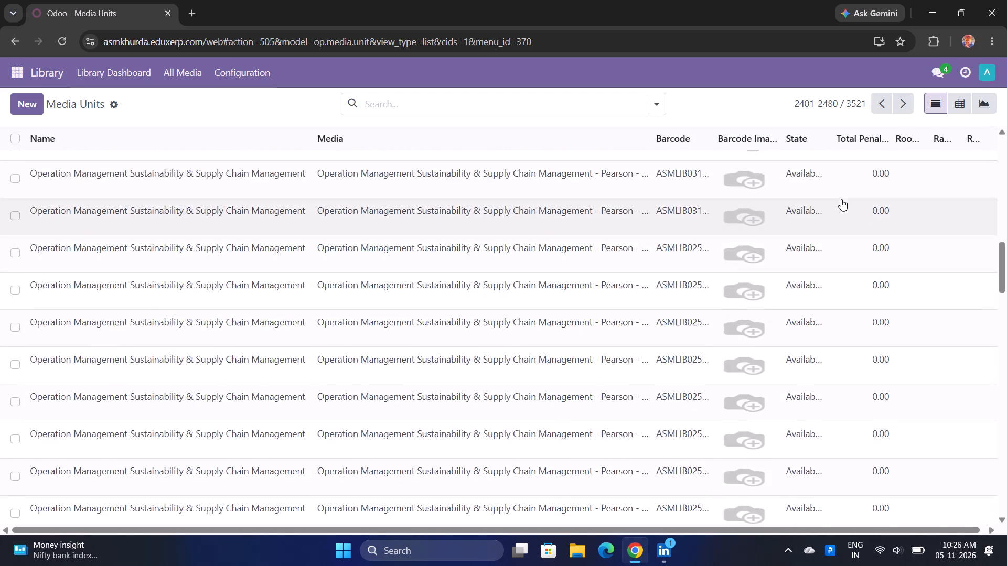
scroll(841, 199, up, 10)
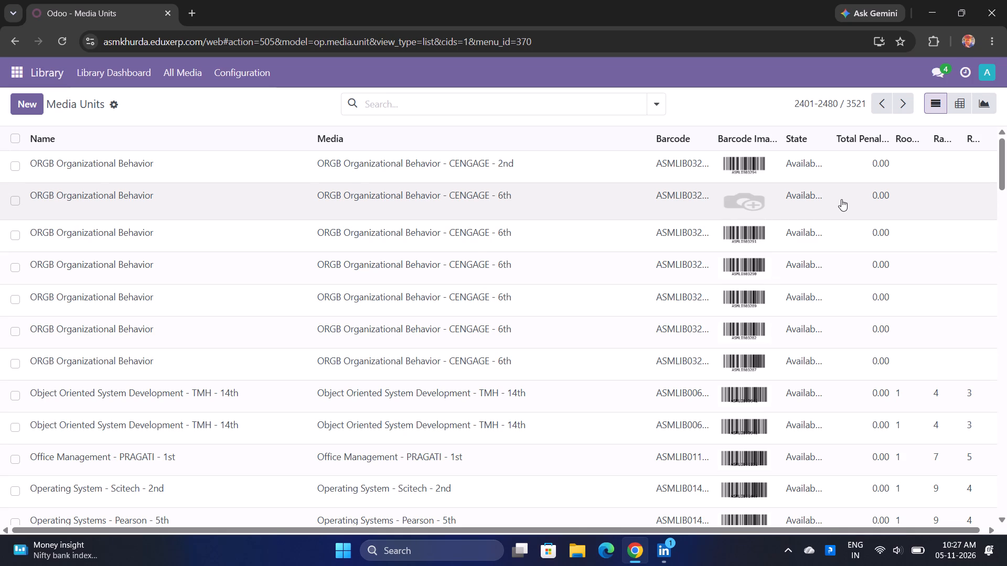
scroll(841, 199, up, 6)
click(820, 197)
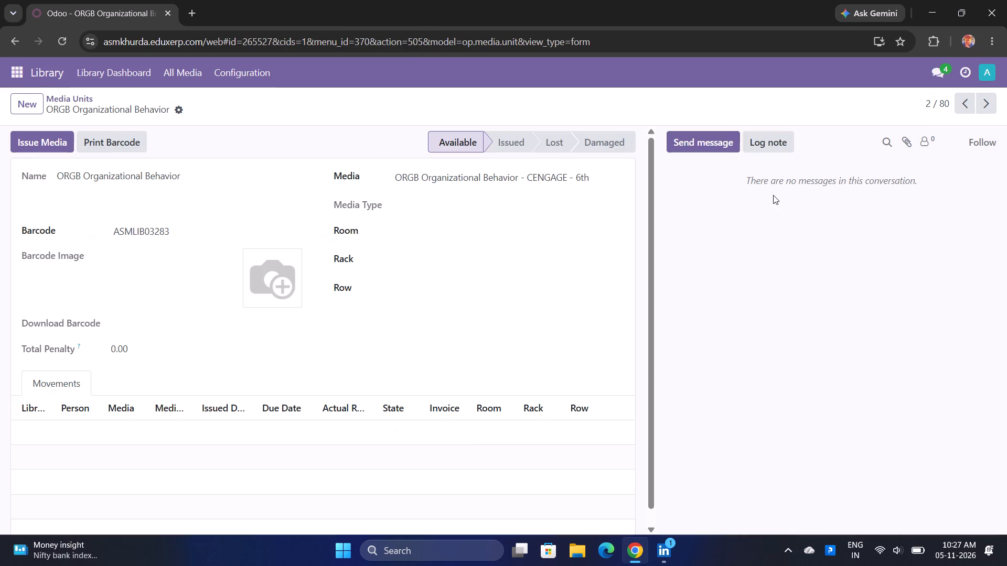
click(266, 235)
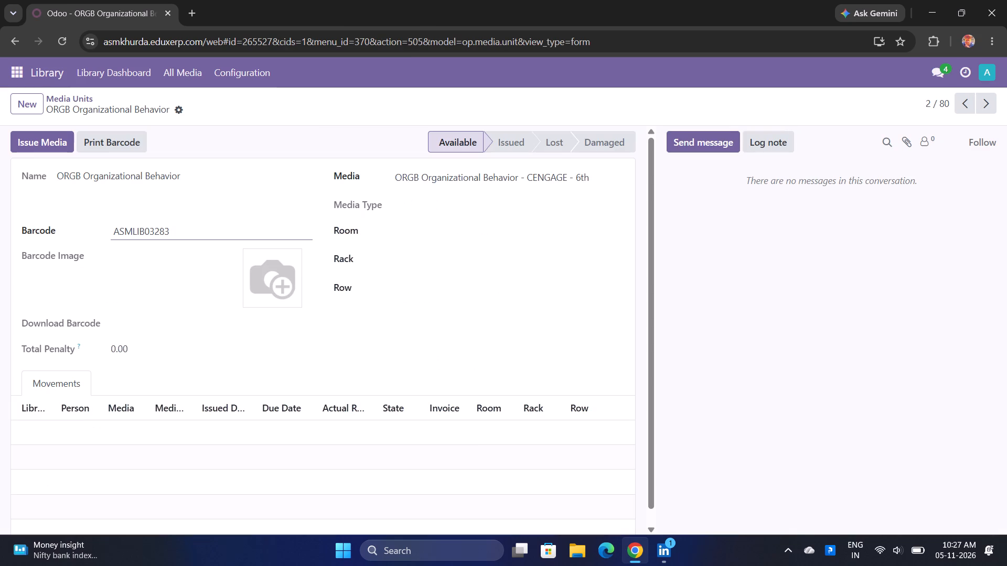
key(BackSpace)
click(200, 115)
click(201, 110)
click(193, 230)
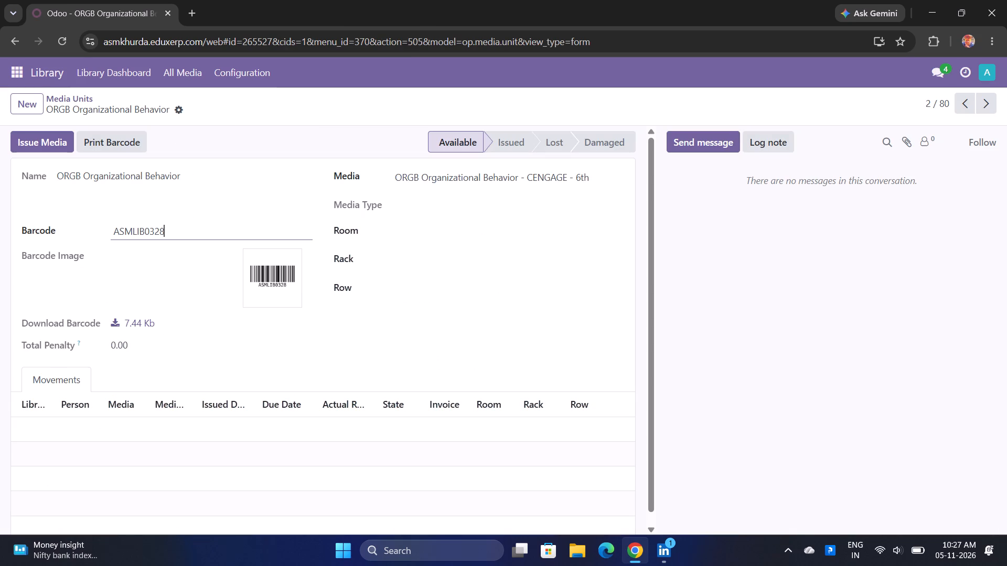
key(3)
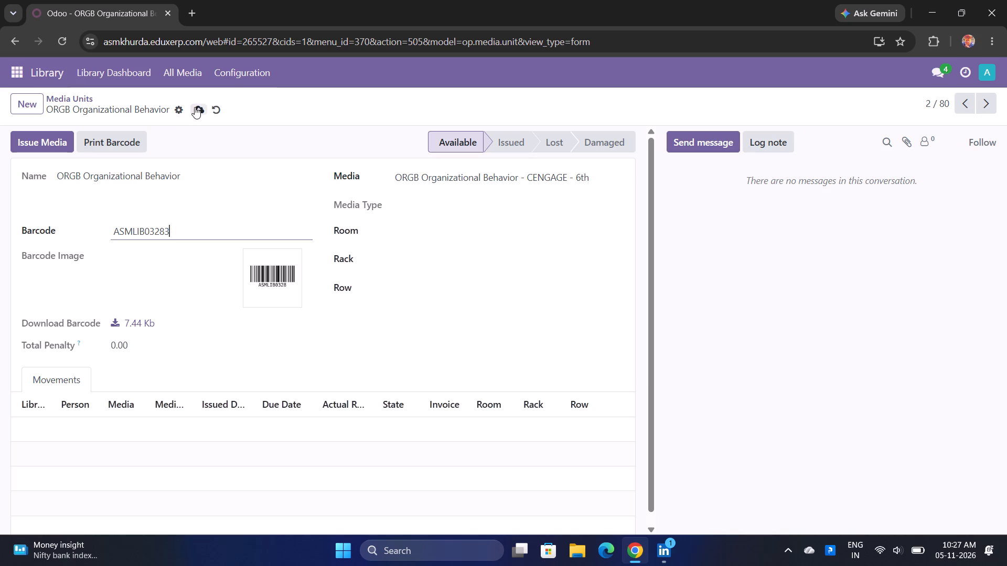
click(195, 107)
Advance to the Object Oriented System Development - TMH - 14th unit and regenerate its barcode image by saving the barcode as ASMLIB0064 and re-saving it as ASMLIB00642.
click(988, 102)
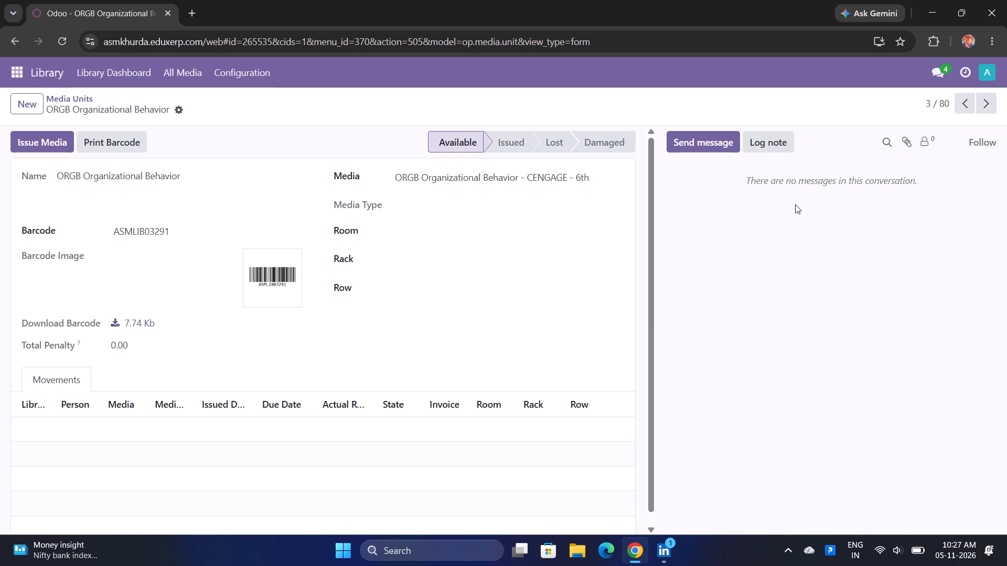
click(986, 106)
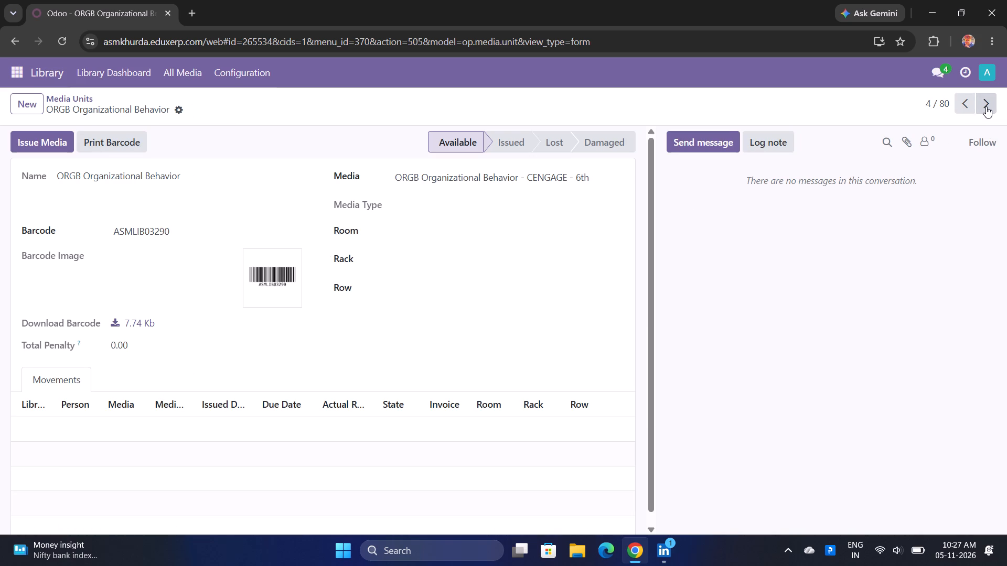
click(986, 106)
click(986, 106)
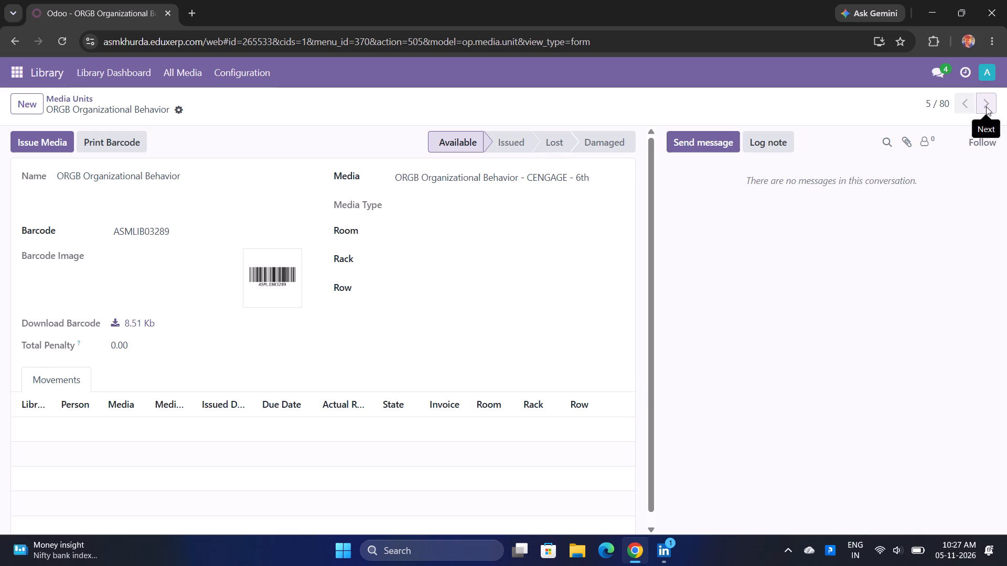
click(986, 106)
click(986, 106)
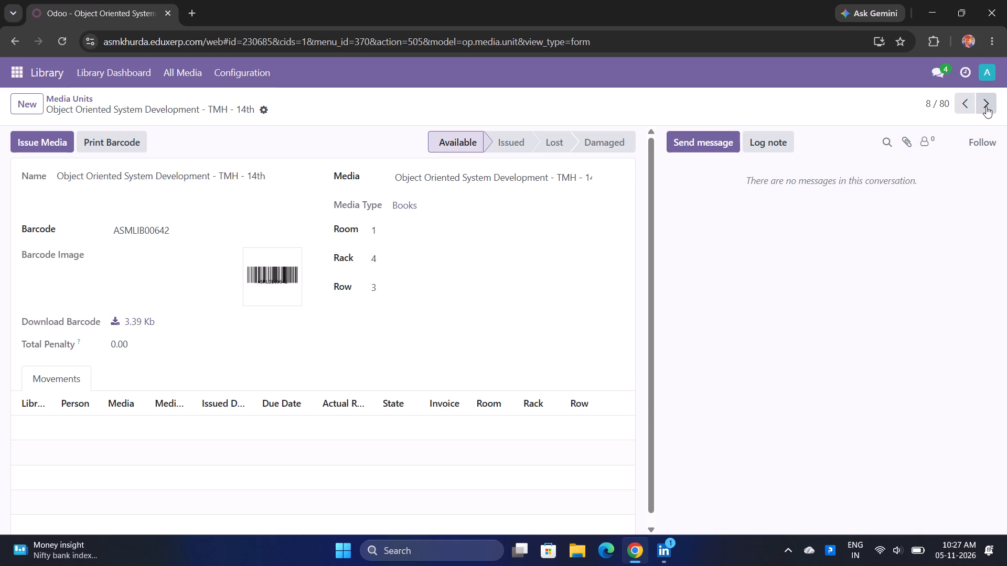
click(242, 228)
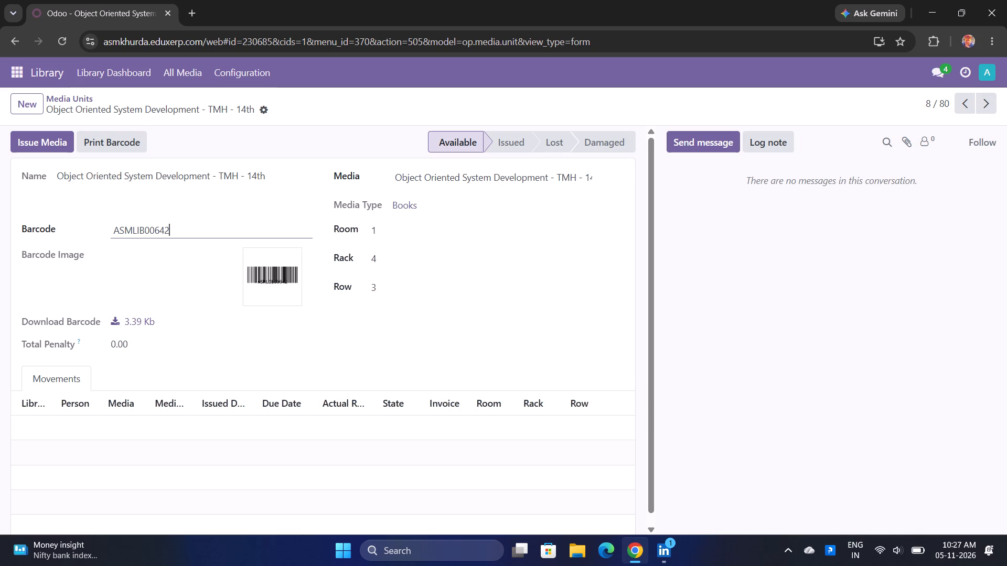
key(BackSpace)
click(283, 106)
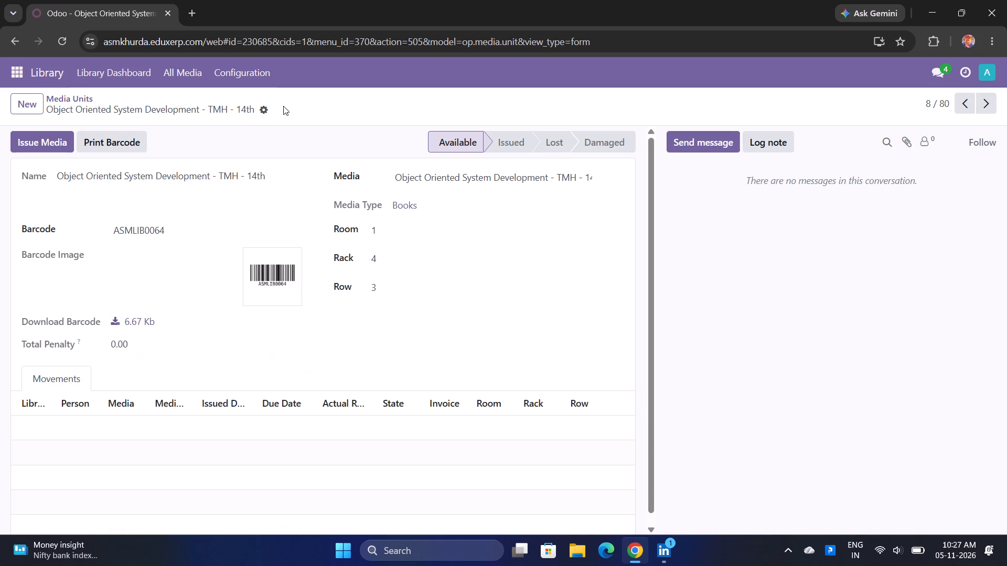
double_click(239, 230)
click(239, 230)
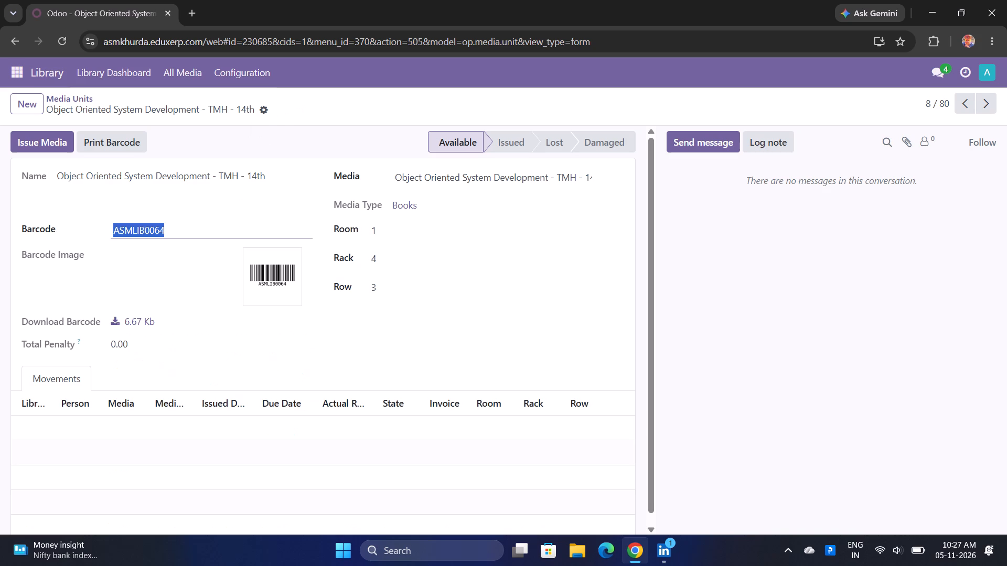
click(239, 230)
key(2)
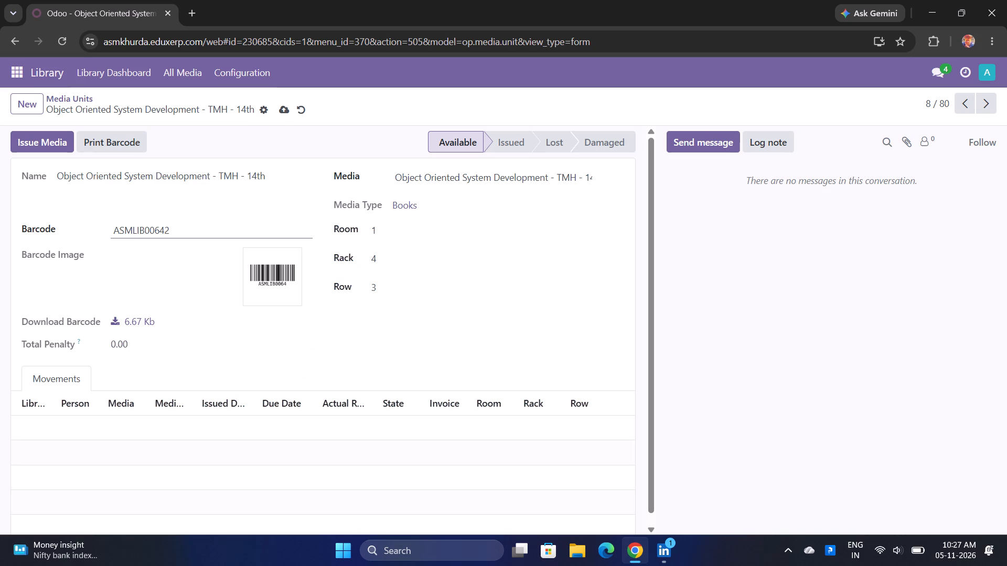
click(283, 108)
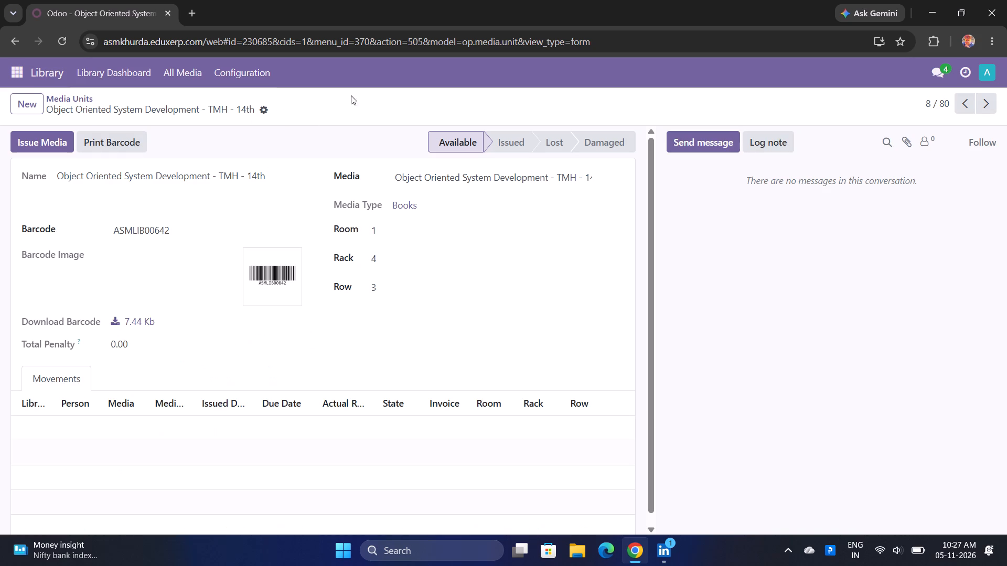
Regenerate the second Object Oriented System Development - TMH - 14th unit's barcode image by saving its barcode as ASMLIB0064 and re-saving it as ASMLIB00643.
click(989, 104)
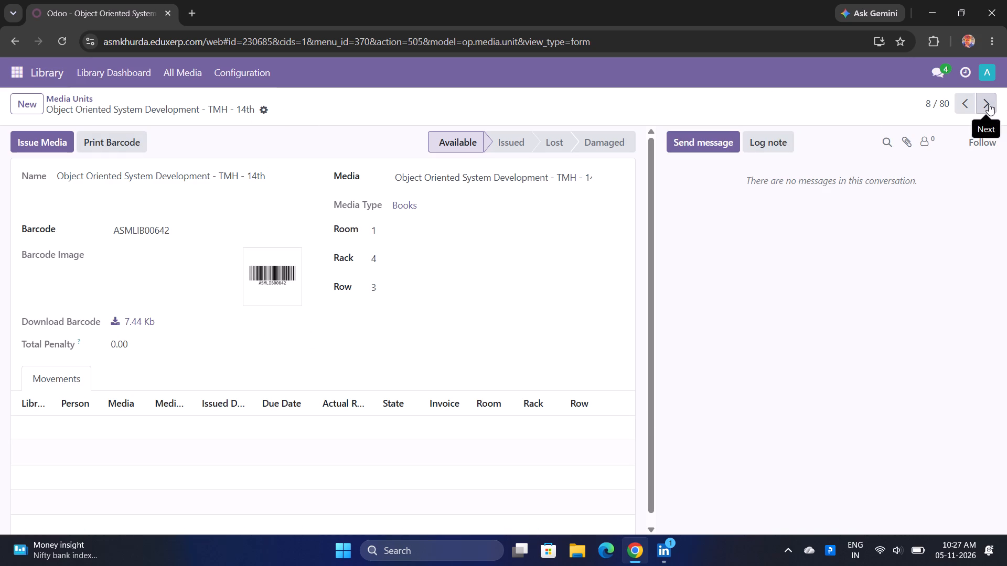
click(246, 230)
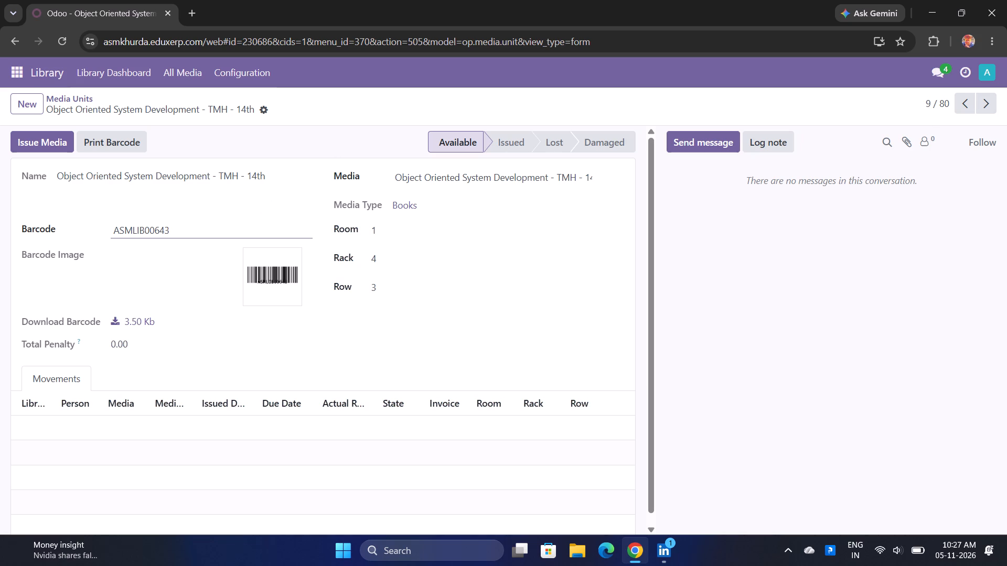
key(BackSpace)
click(284, 105)
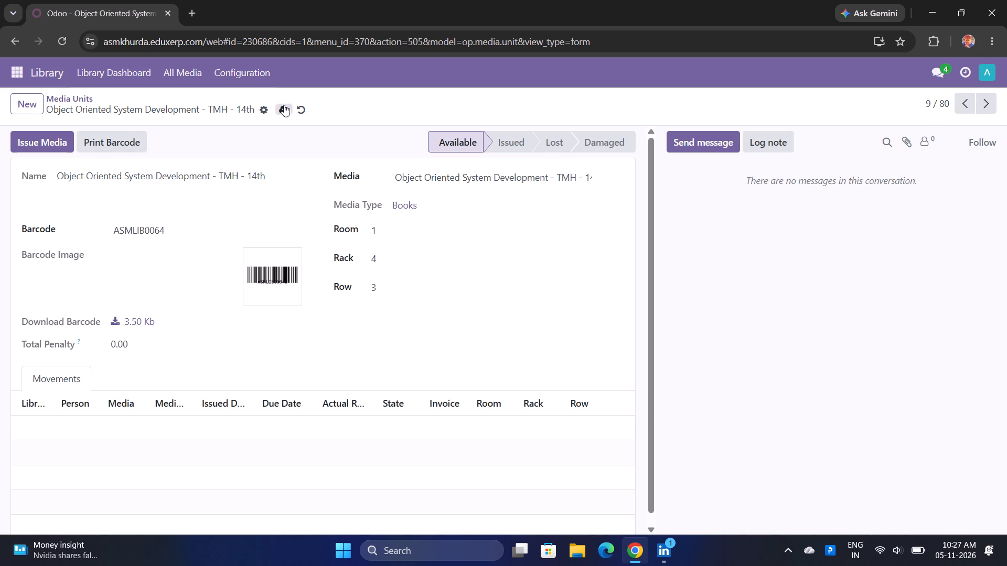
click(232, 233)
key(3)
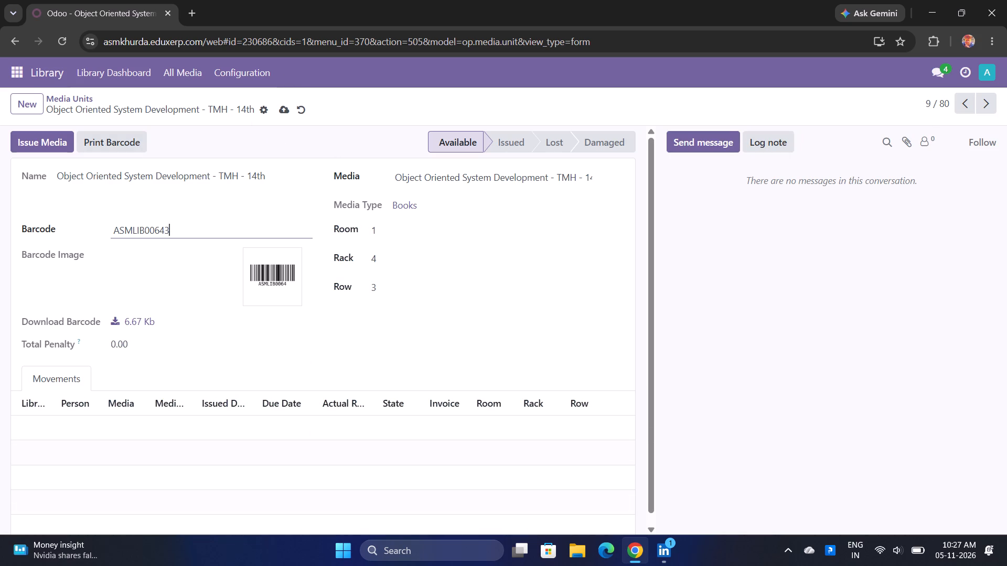
click(283, 110)
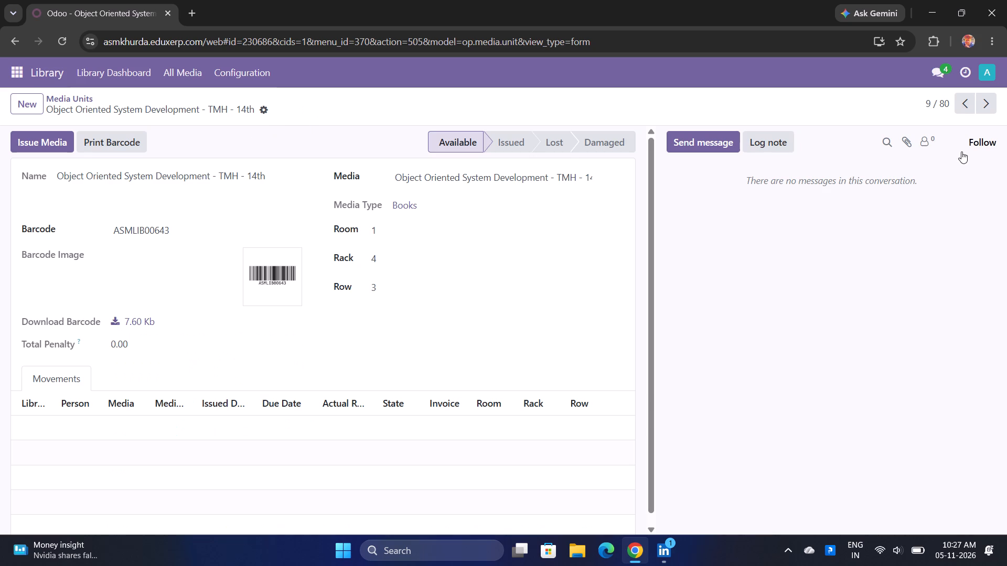
Regenerate the Office Management - PRAGATI - 1st unit's barcode image by saving its barcode as ASMLIB0113 and re-saving it as ASMLIB01132.
click(987, 102)
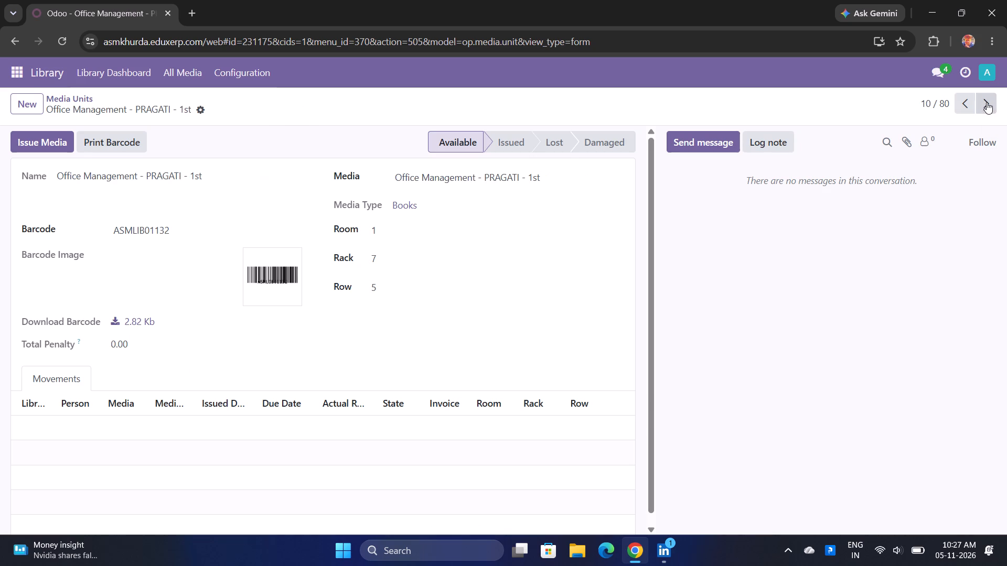
click(274, 233)
key(BackSpace)
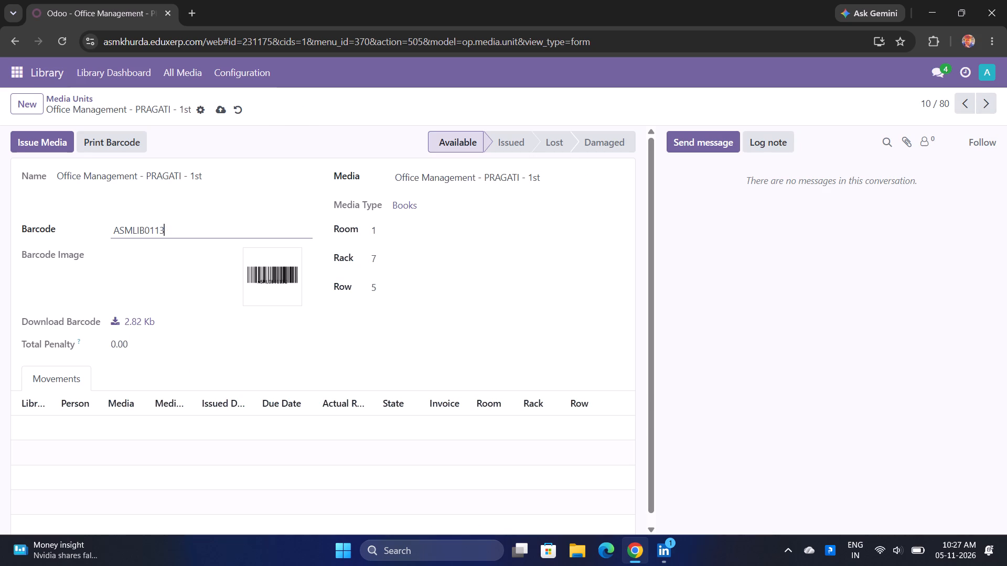
click(219, 107)
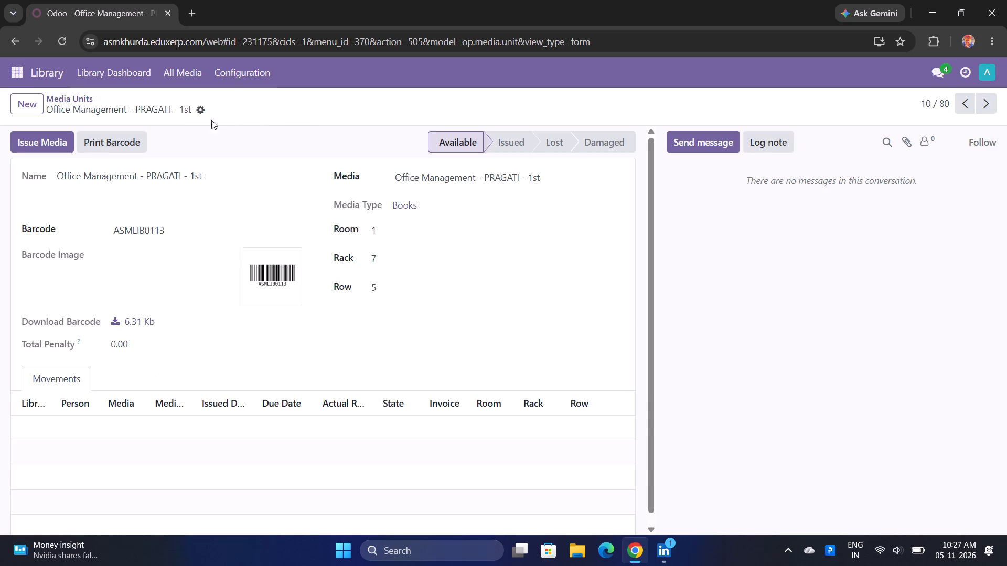
click(174, 227)
key(2)
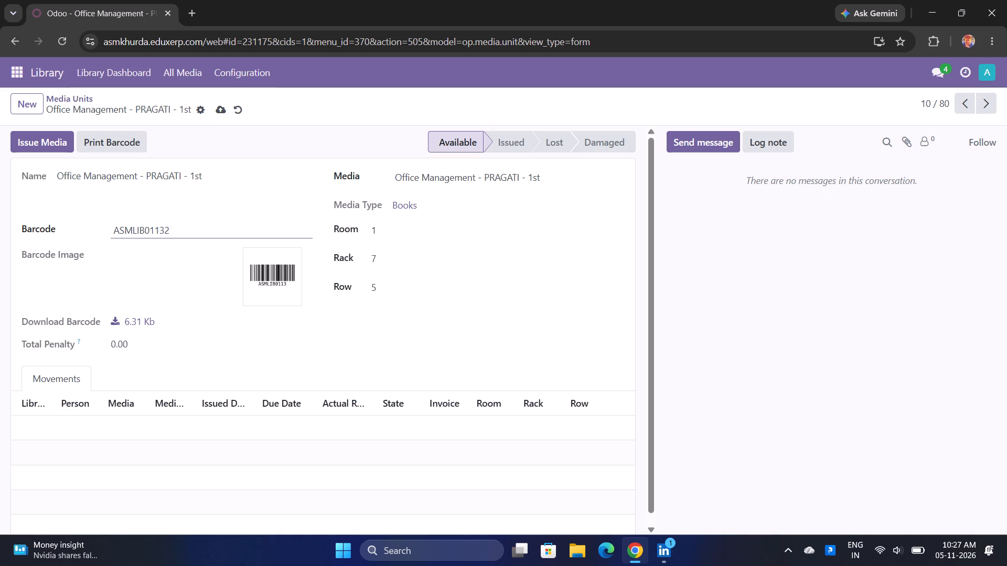
click(221, 104)
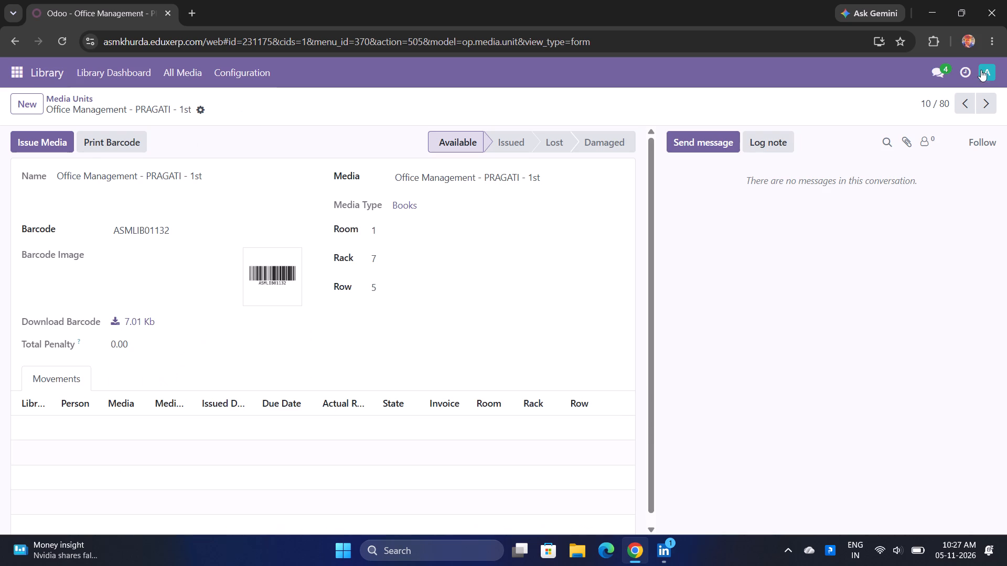
Regenerate the Operating System - Scitech - 2nd unit's barcode image by trying to save its barcode as ASMLIB0144 and saving it as ASMLIB01447.
click(979, 104)
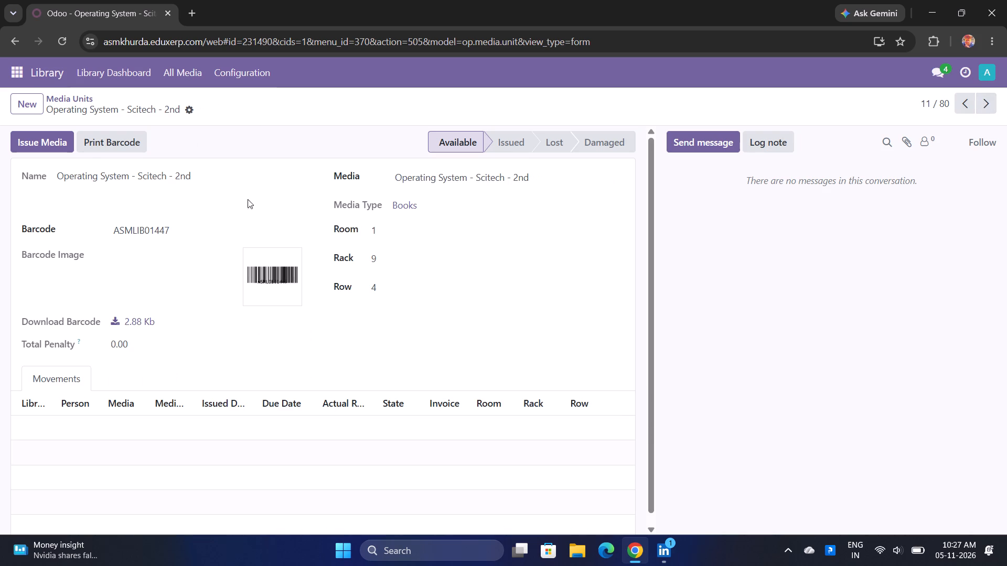
click(219, 231)
key(BackSpace)
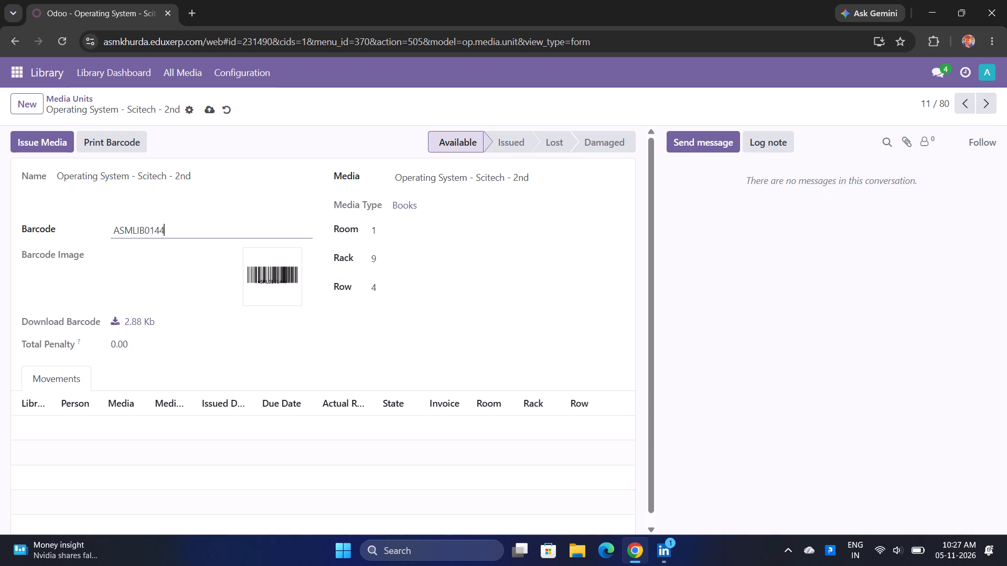
click(209, 109)
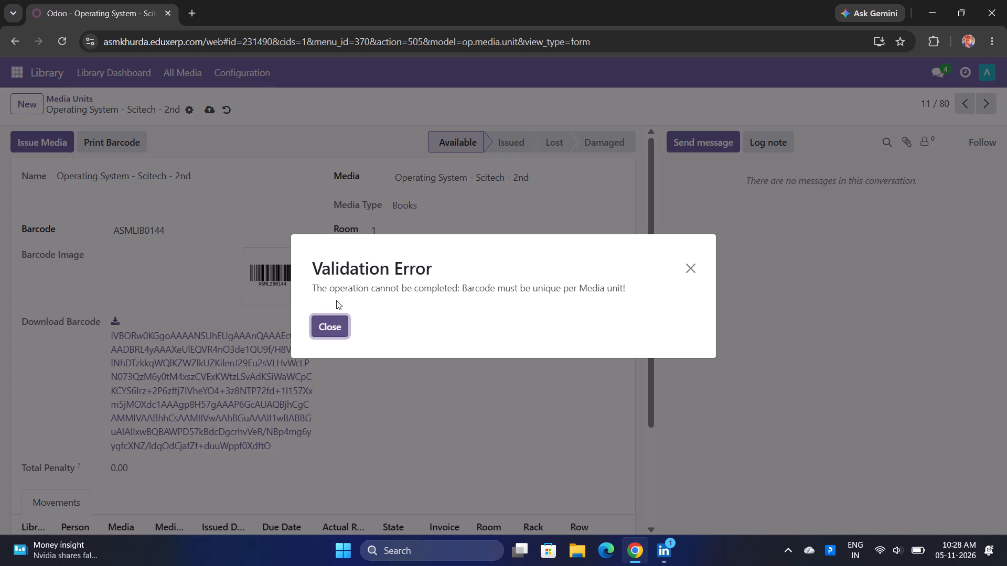
click(684, 271)
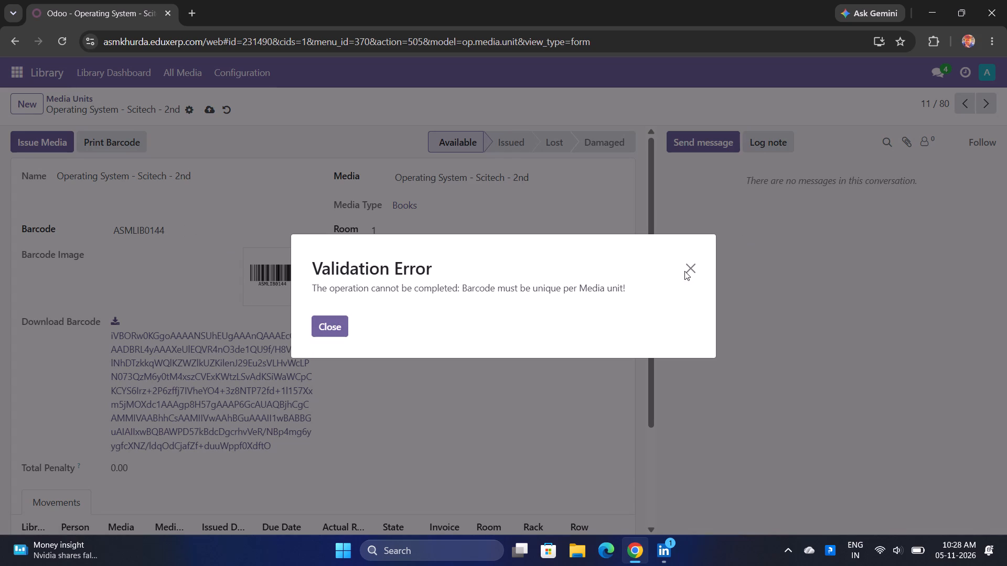
click(687, 269)
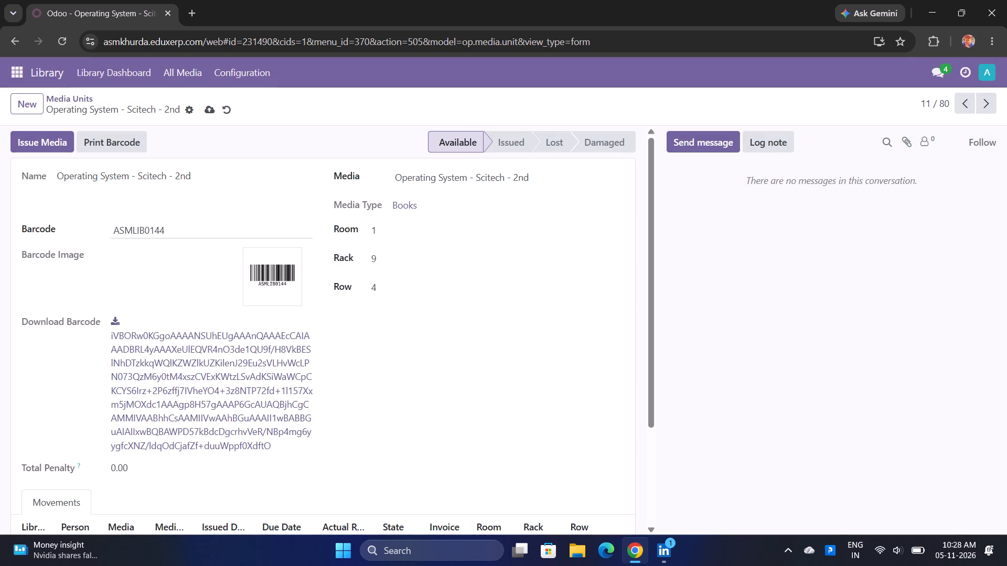
click(264, 235)
key(7)
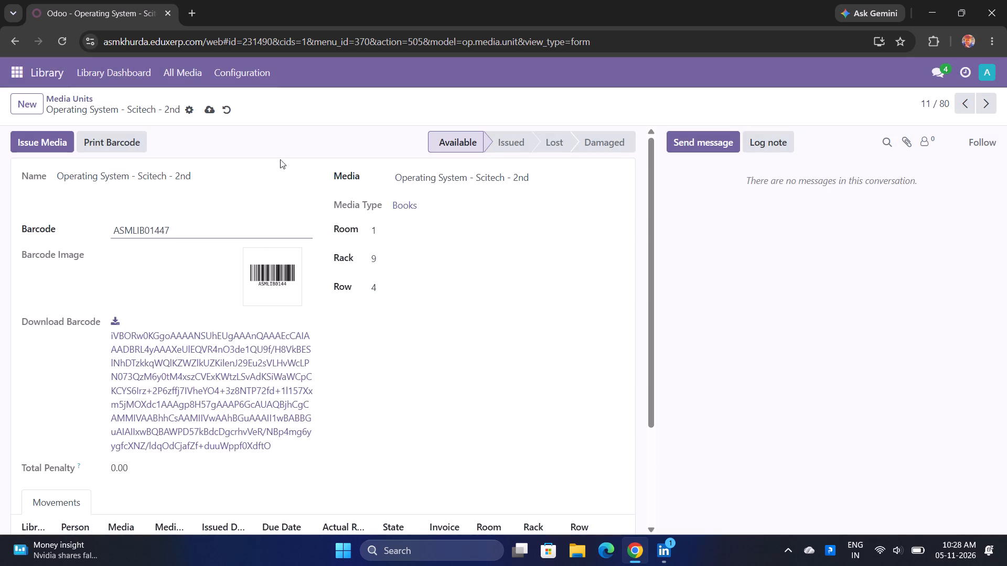
click(210, 107)
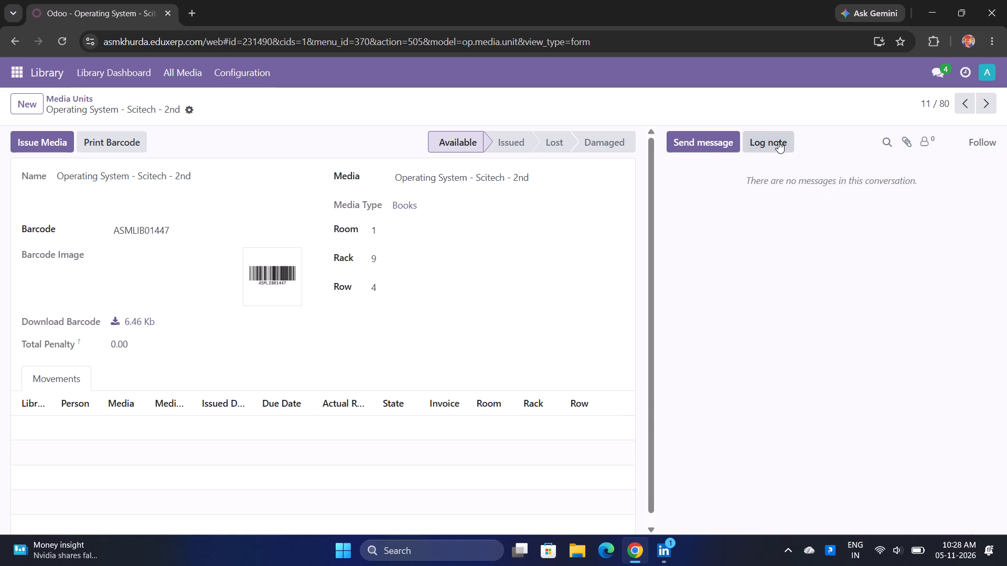
Regenerate the Operating Systems - Pearson - 5th unit's barcode image by saving its barcode as ASMLIB0146 and re-saving it as ASMLIB01461.
click(982, 102)
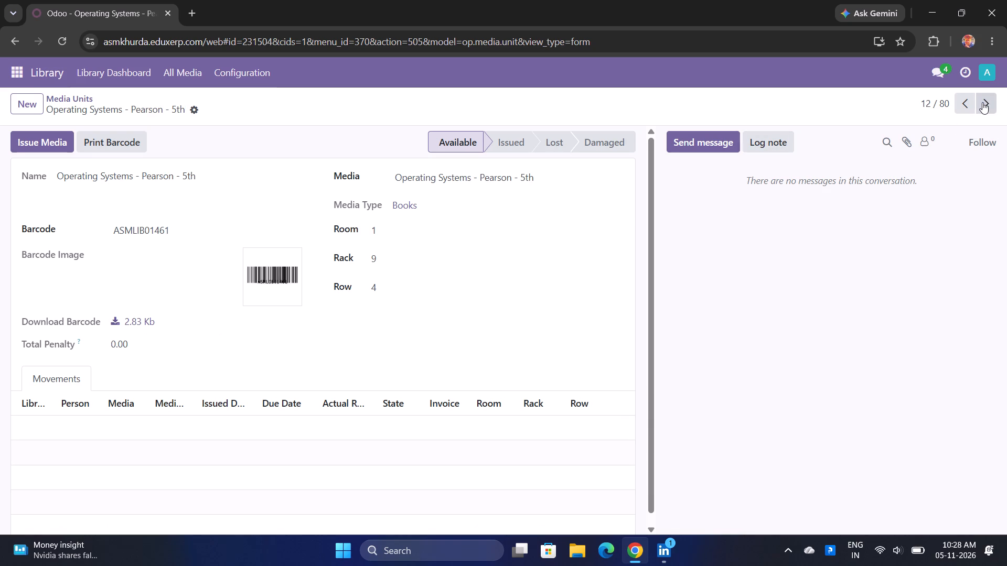
click(253, 241)
click(247, 232)
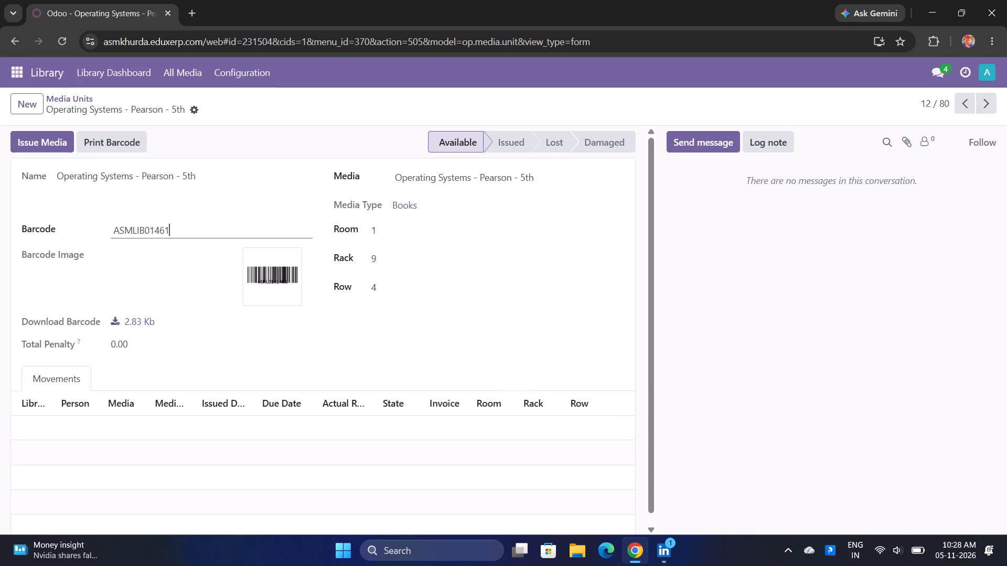
key(1)
key(BackSpace)
key(BackSpace)
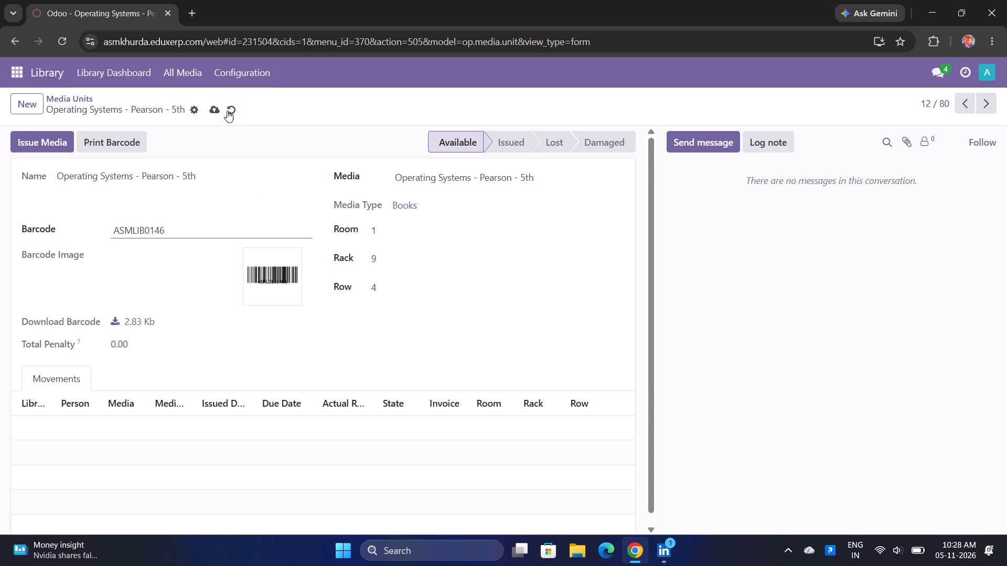
click(219, 108)
click(192, 226)
key(1)
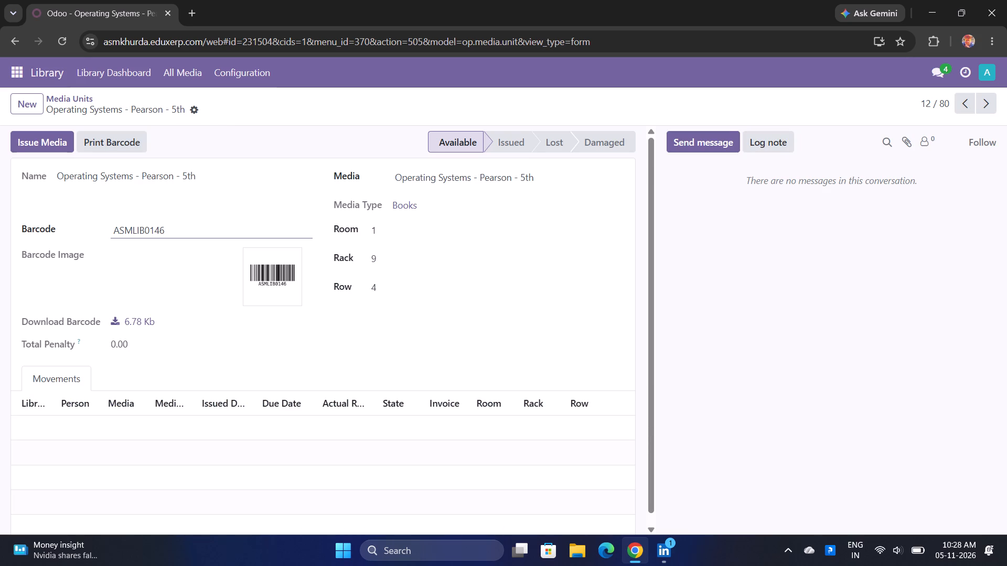
click(211, 110)
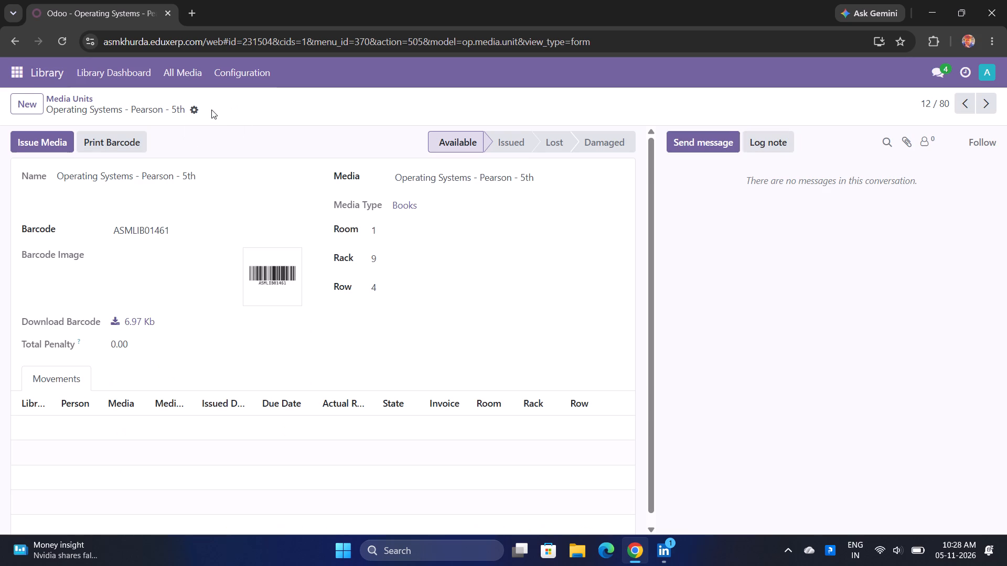
Regenerate the first Operation Management Sustainability & Supply Chain Management unit's barcode image by saving its barcode as ASMLIB0259 and re-saving it as ASMLIB02590.
click(993, 108)
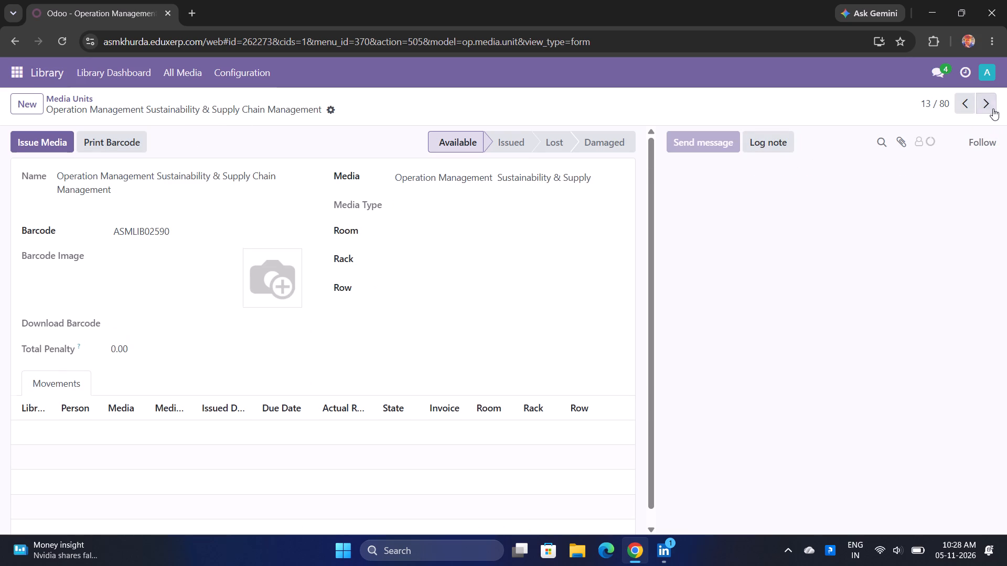
click(298, 232)
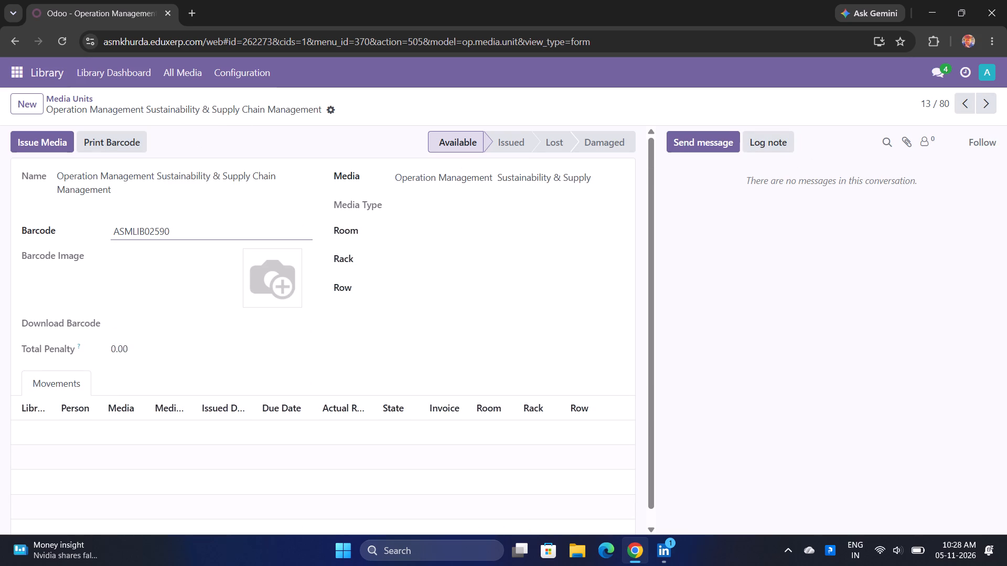
key(BackSpace)
click(350, 107)
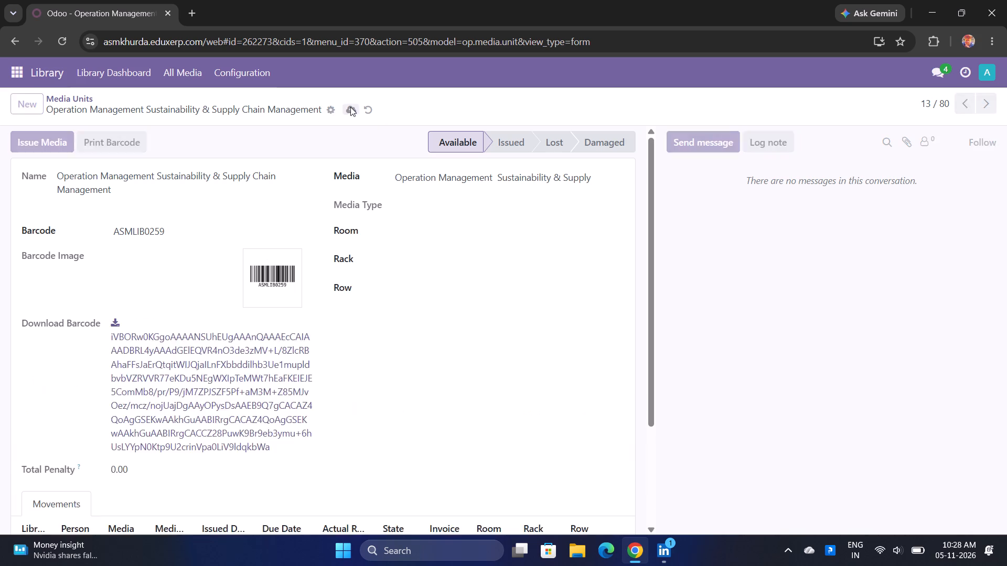
click(274, 231)
key(0)
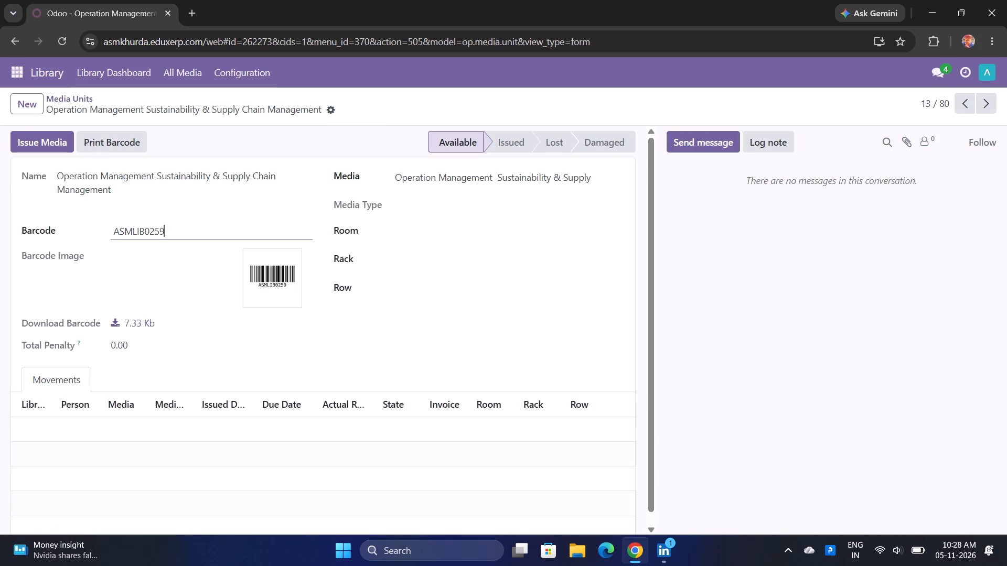
click(351, 111)
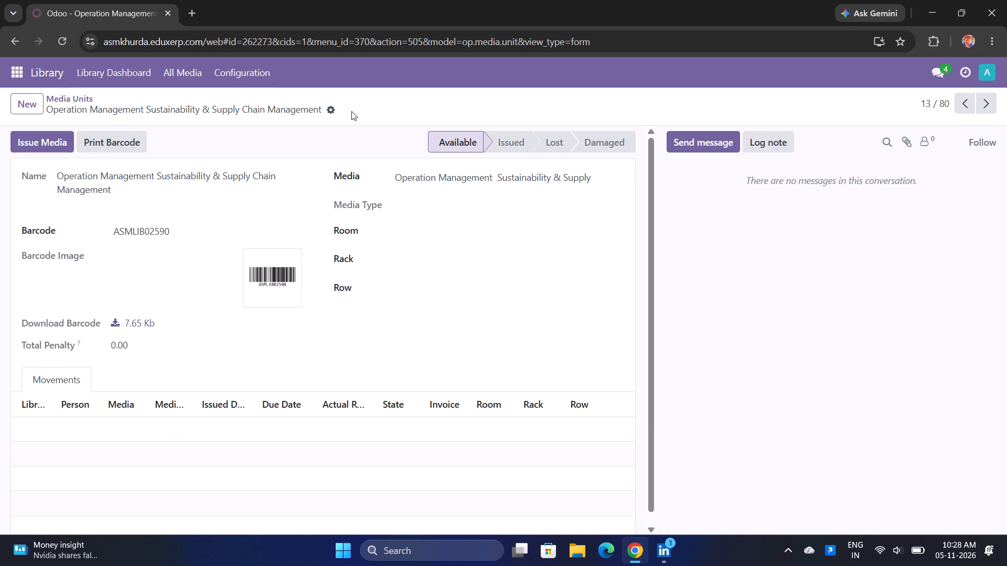
Regenerate the second Operation Management Sustainability & Supply Chain Management unit's barcode image by saving its barcode as ASMLIB0259 and re-saving it as ASMLIB02598.
click(987, 97)
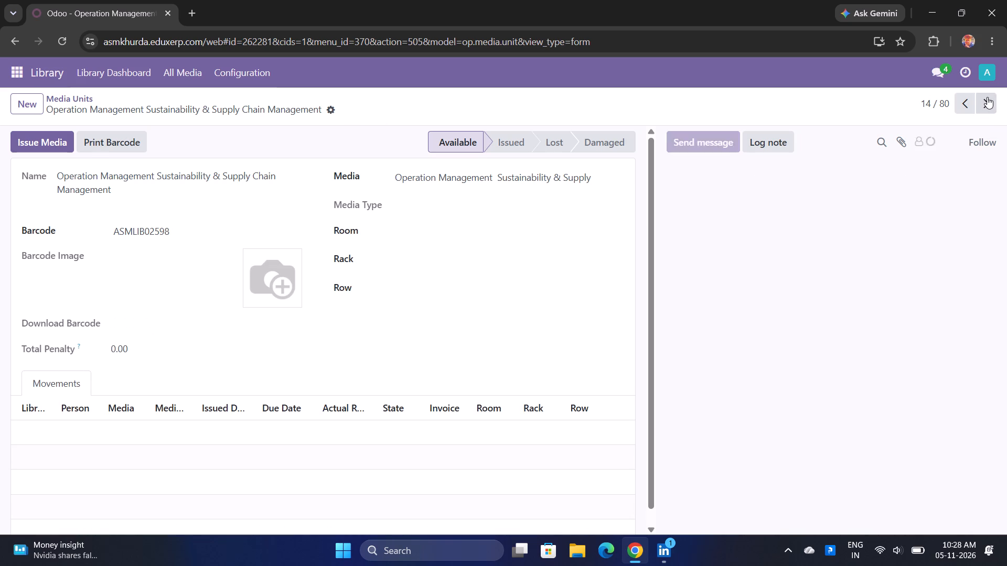
click(176, 232)
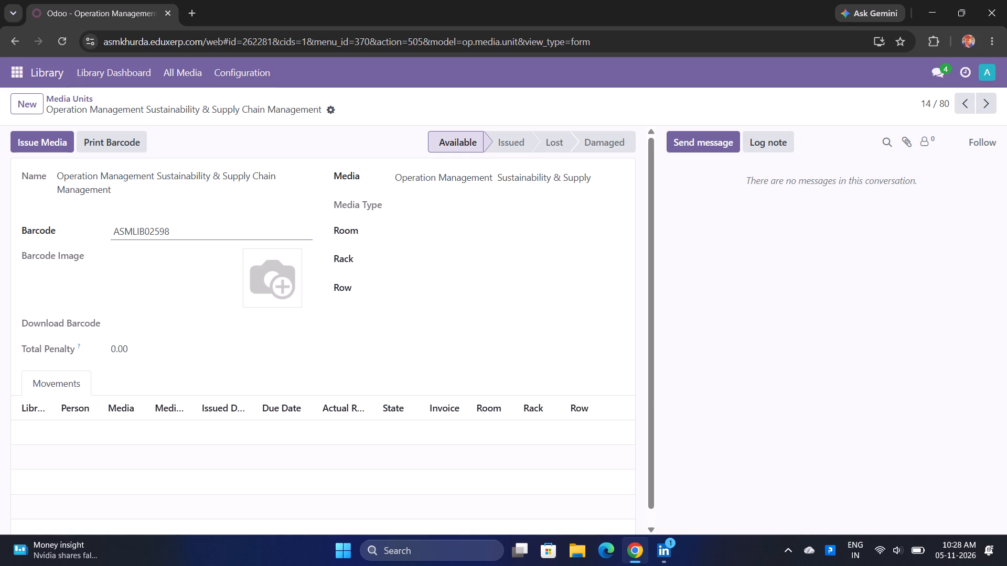
key(BackSpace)
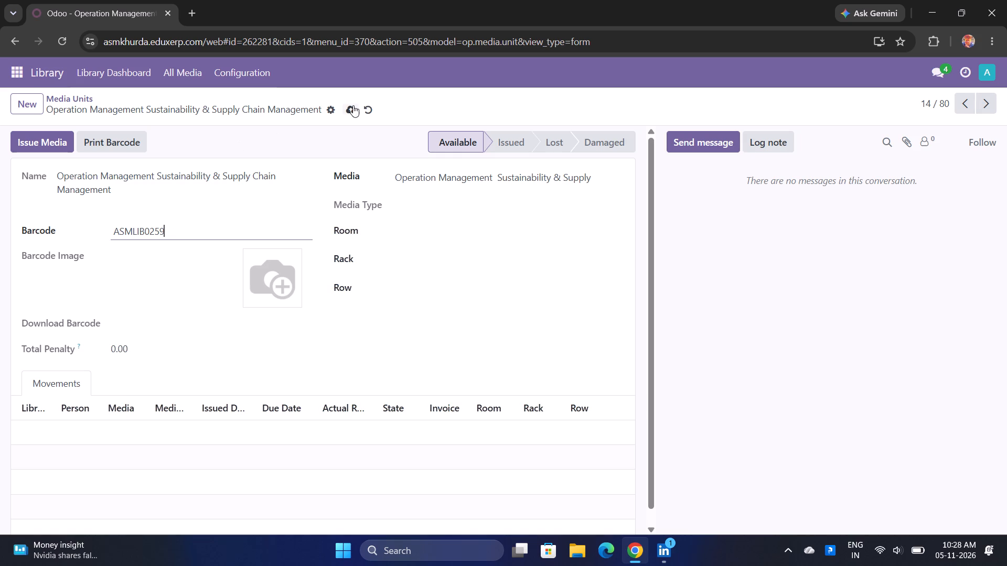
click(351, 106)
click(220, 237)
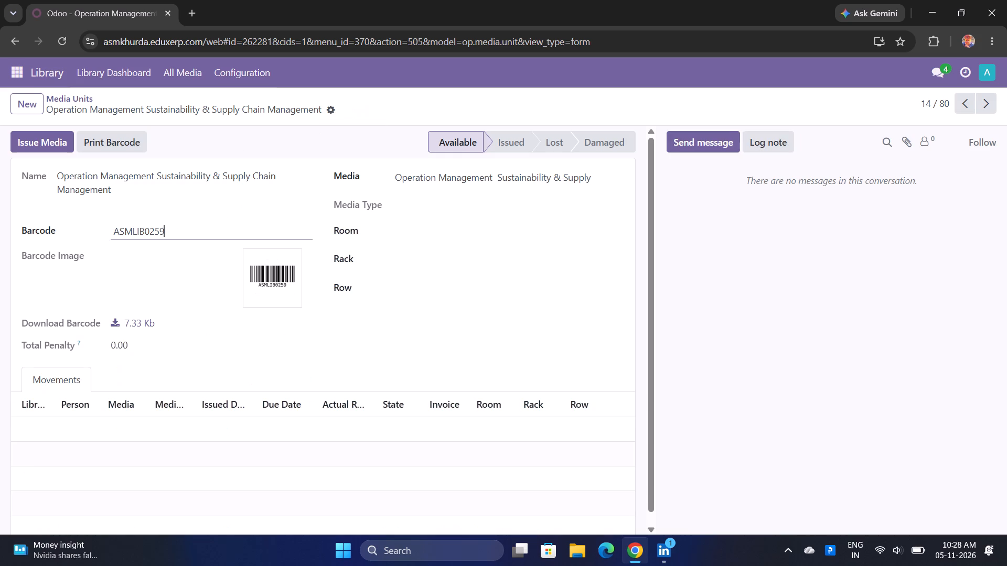
key(8)
click(352, 109)
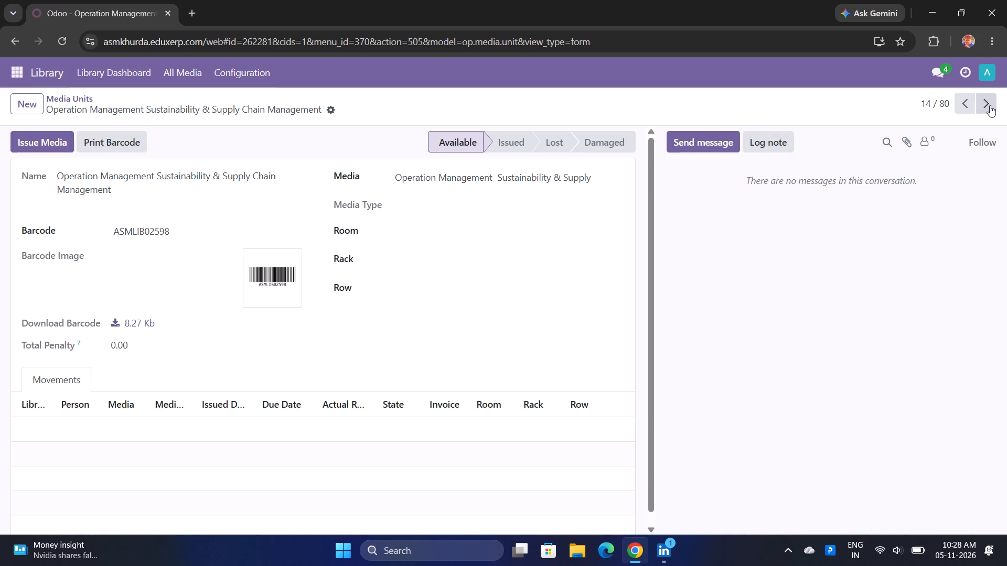
Regenerate the third Operation Management Sustainability & Supply Chain Management unit's barcode image by saving its barcode as ASMLIB0259 and re-saving it as ASMLIB02597.
click(987, 101)
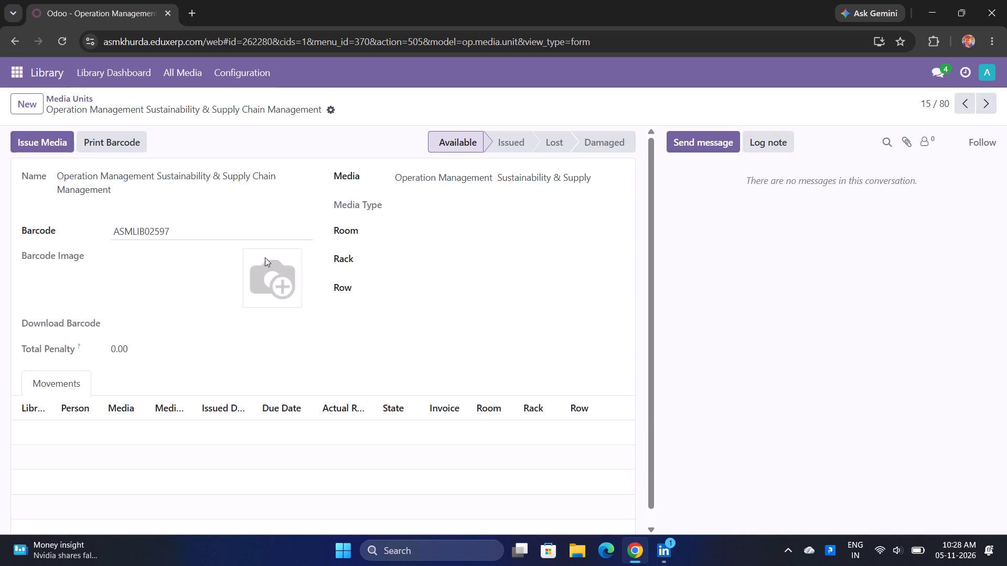
click(264, 232)
key(BackSpace)
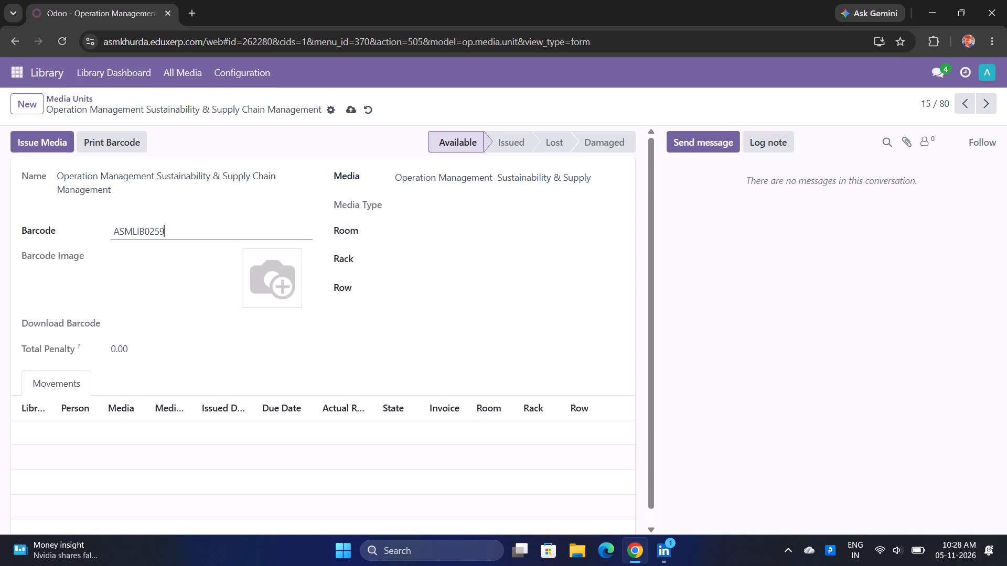
click(348, 110)
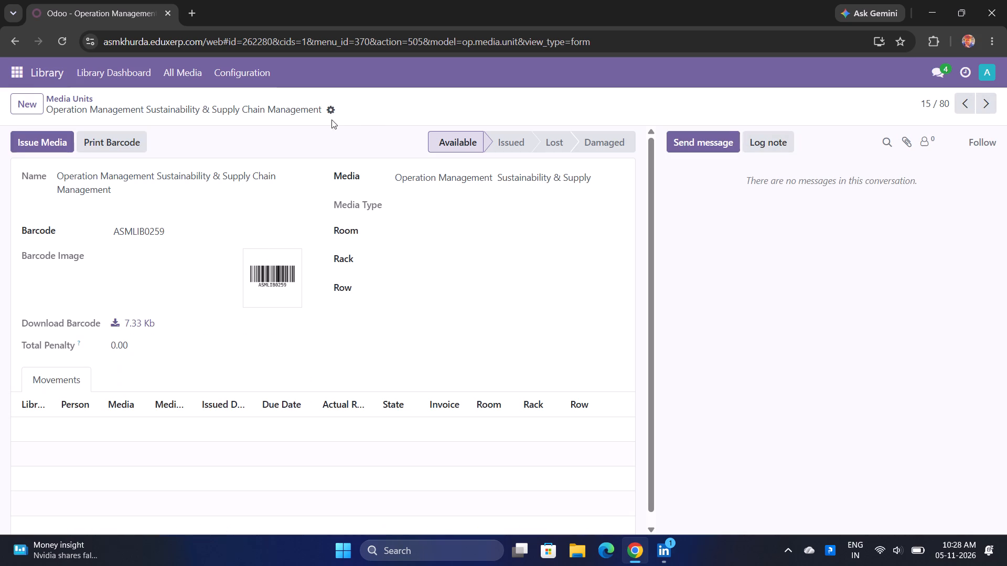
click(180, 231)
key(7)
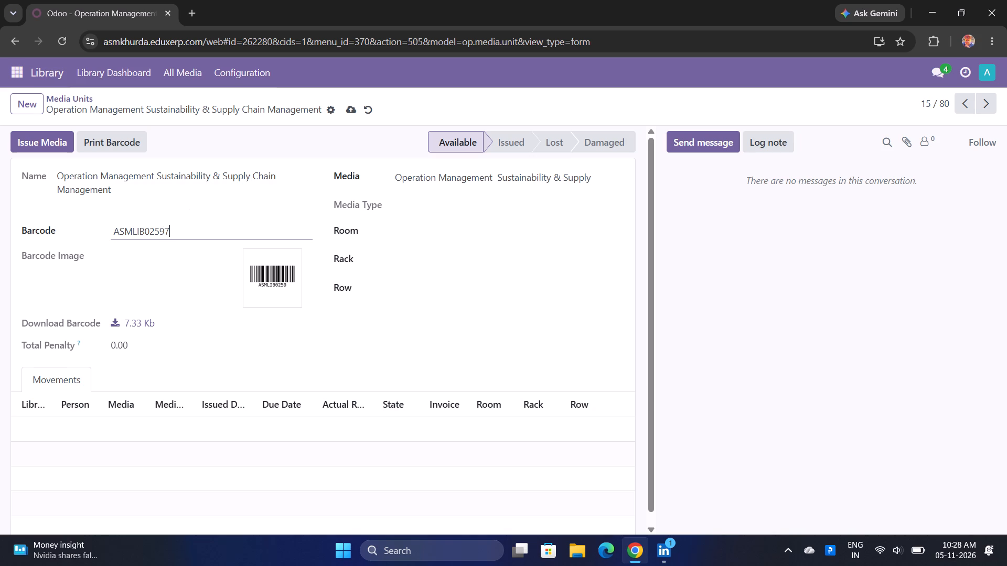
click(355, 106)
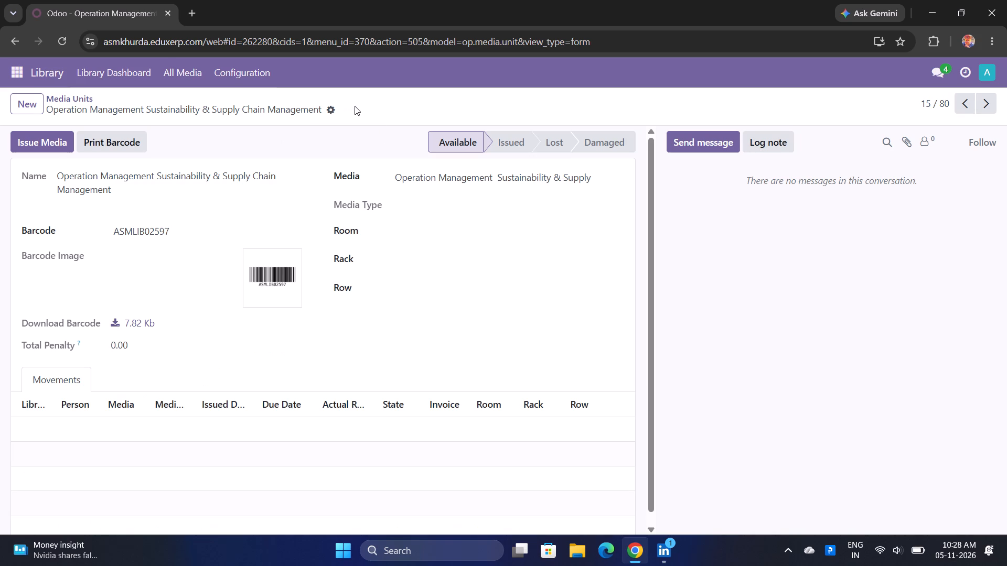
Regenerate the fourth Operation Management Sustainability & Supply Chain Management unit's barcode image by saving its barcode as ASMLIB0259 and re-saving it as ASMLIB02596.
click(984, 104)
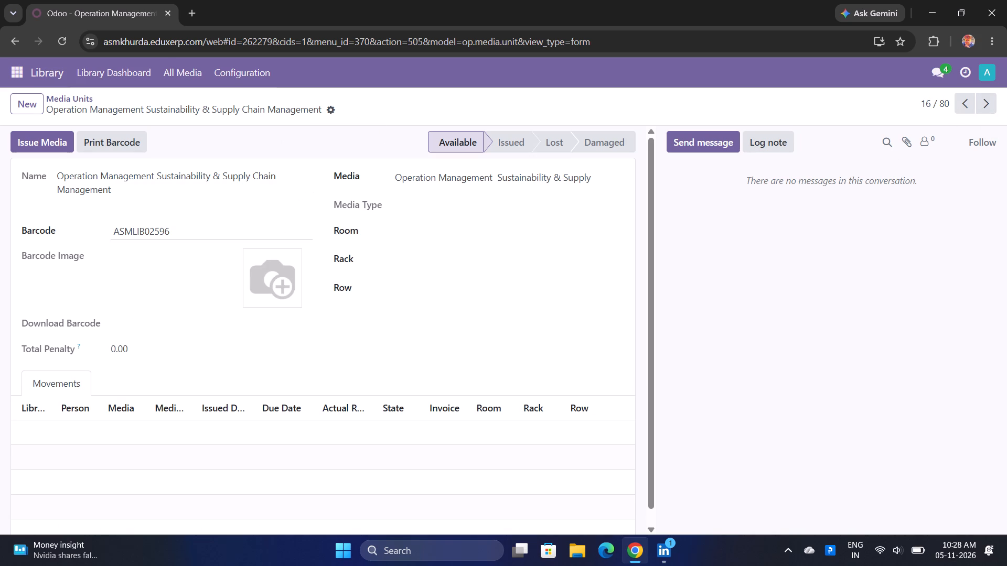
click(281, 238)
key(BackSpace)
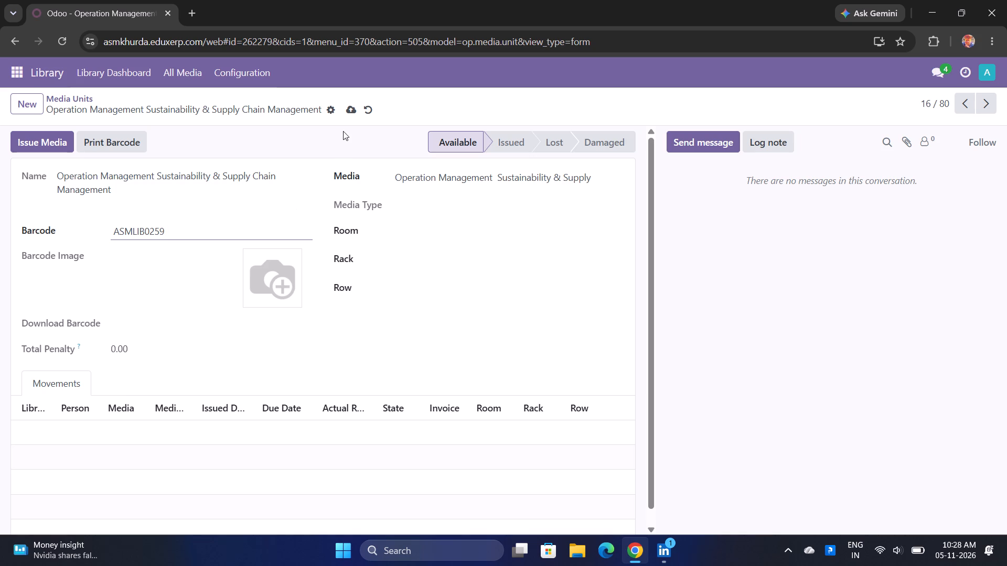
click(350, 105)
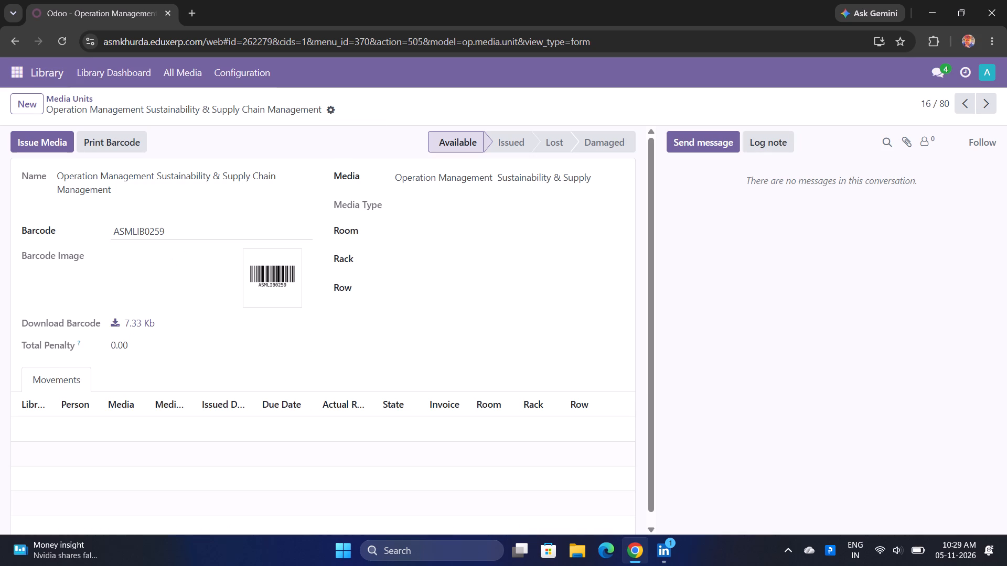
click(185, 233)
key(6)
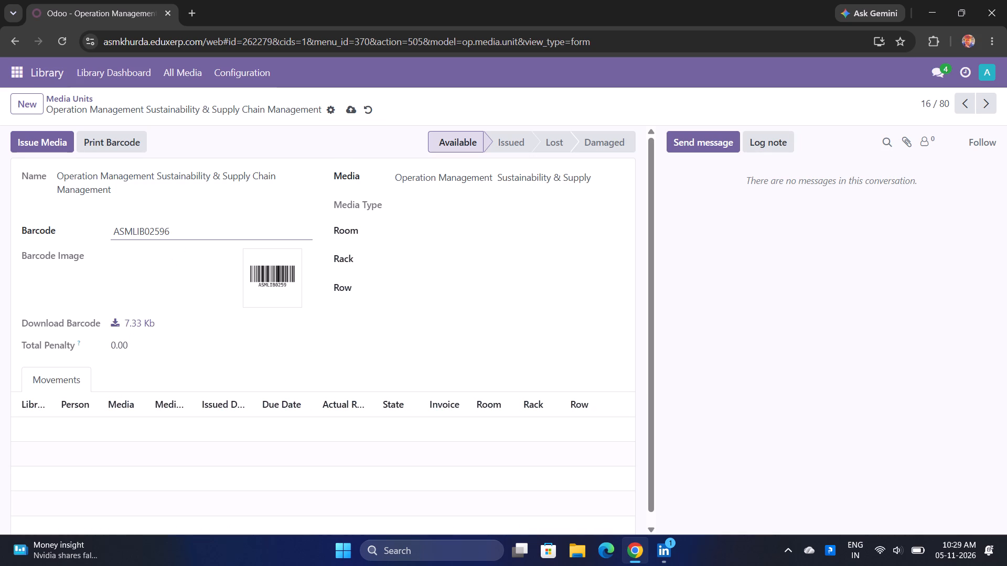
click(352, 107)
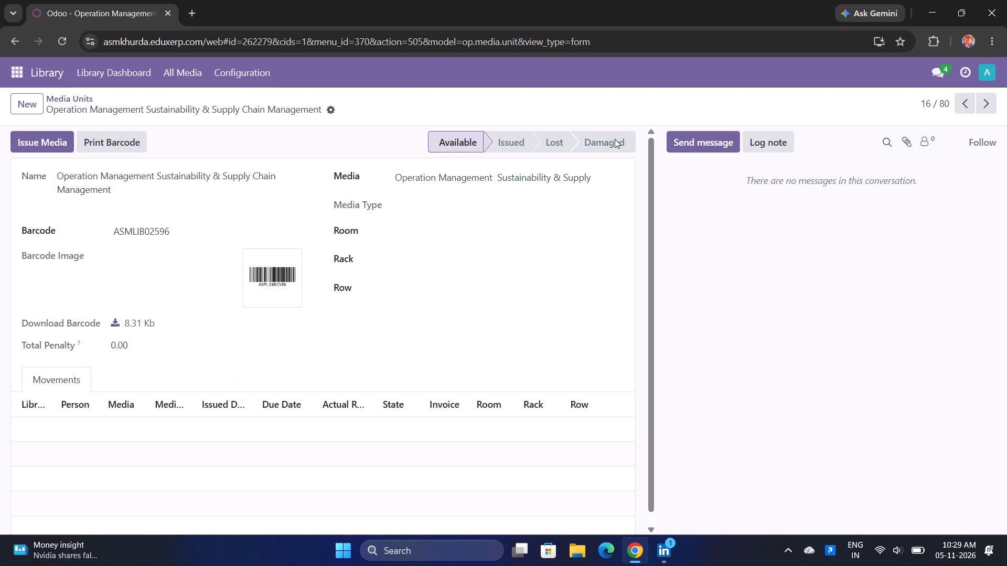
Generate a barcode image for the fifth Operation Management Sustainability & Supply Chain Management unit by saving its barcode as ASMLIB0259, and reopen the barcode for editing.
click(982, 103)
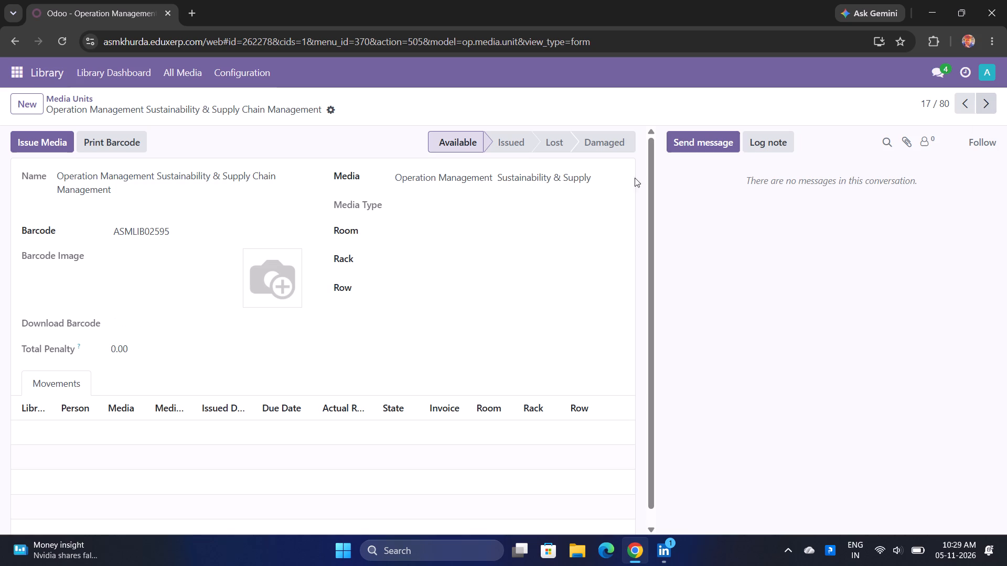
click(283, 233)
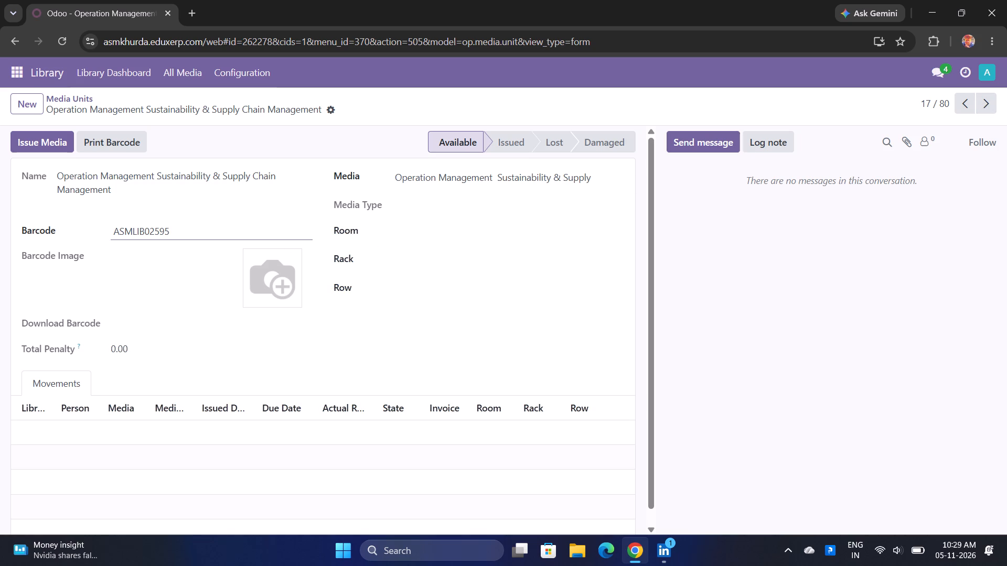
key(BackSpace)
click(350, 103)
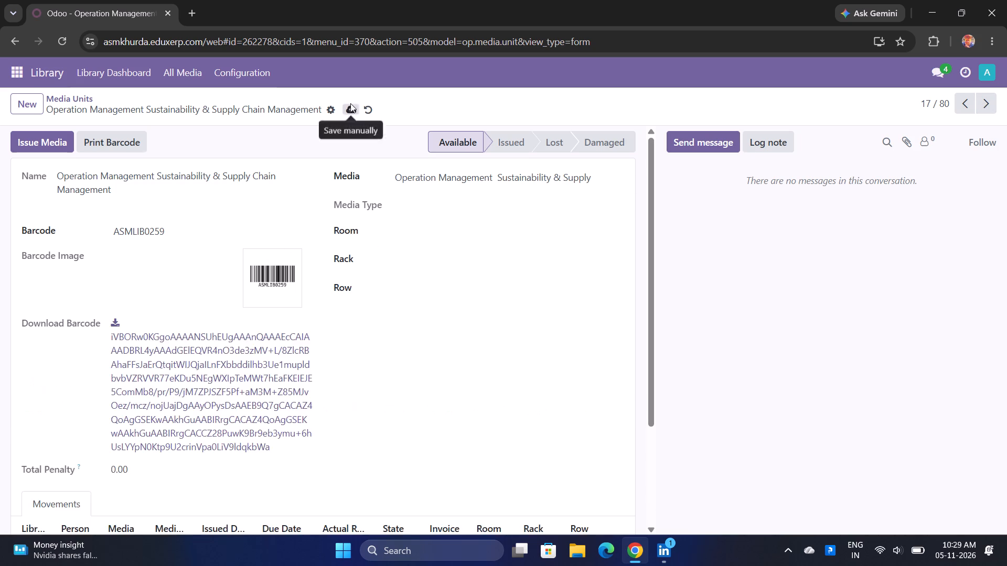
click(210, 233)
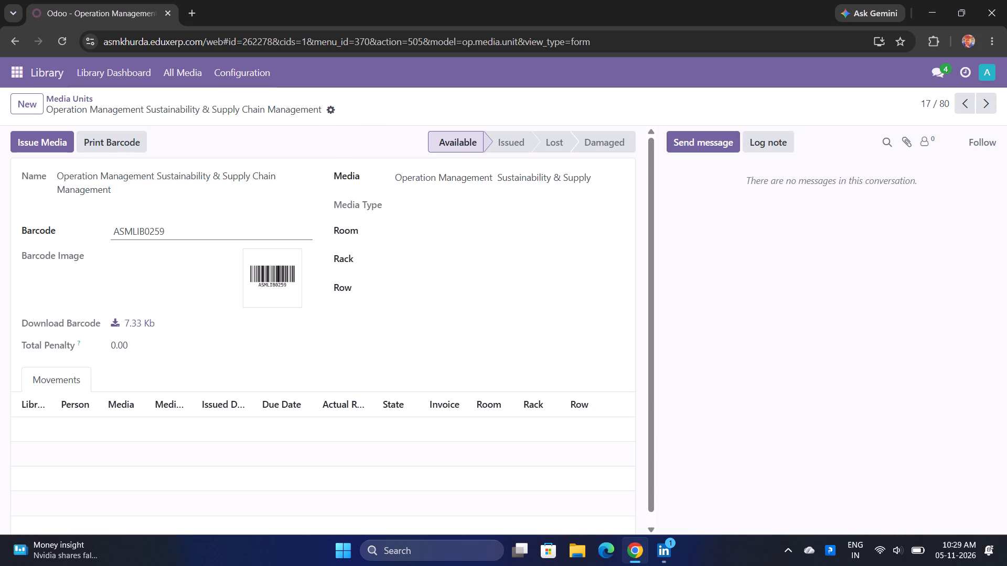
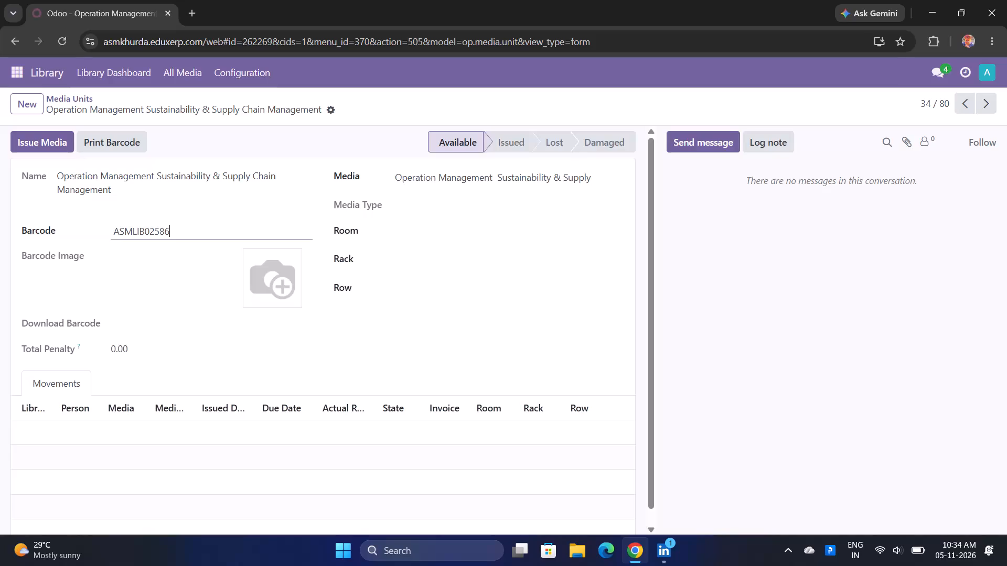
Generate the current unit's missing barcode image by saving its barcode as ASMLIB0258 and re-saving it as ASMLIB02586.
key(BackSpace)
click(350, 108)
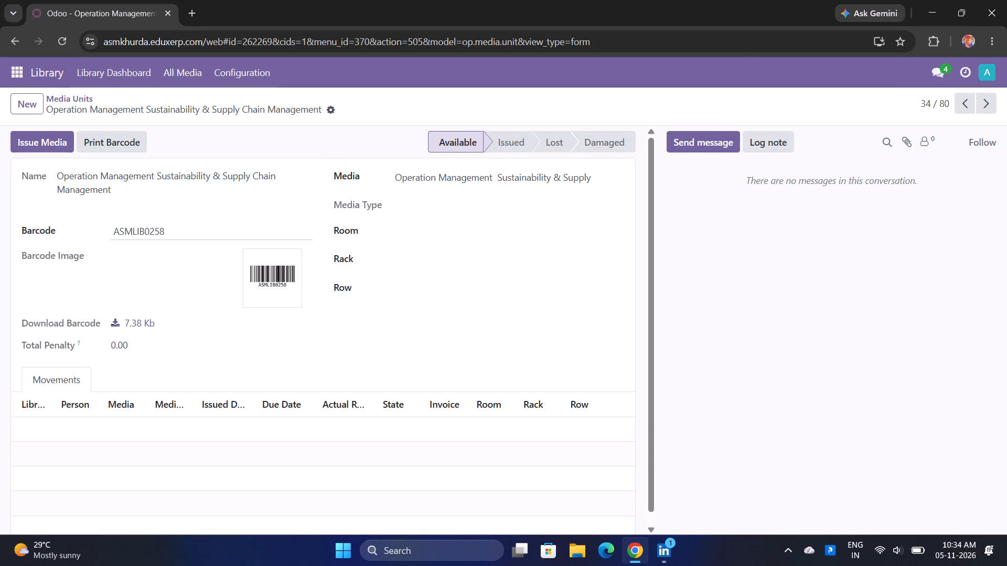
click(196, 239)
key(6)
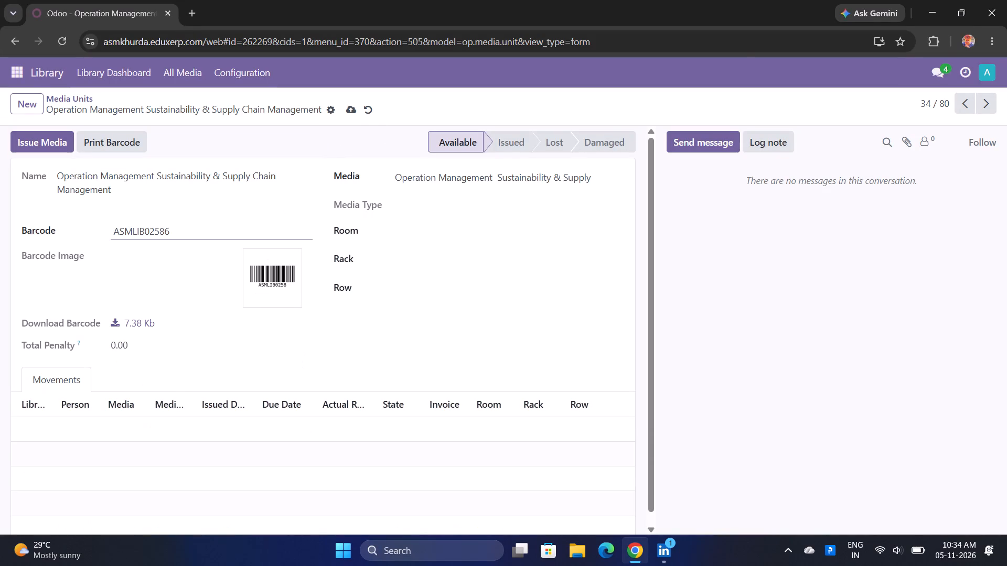
click(352, 105)
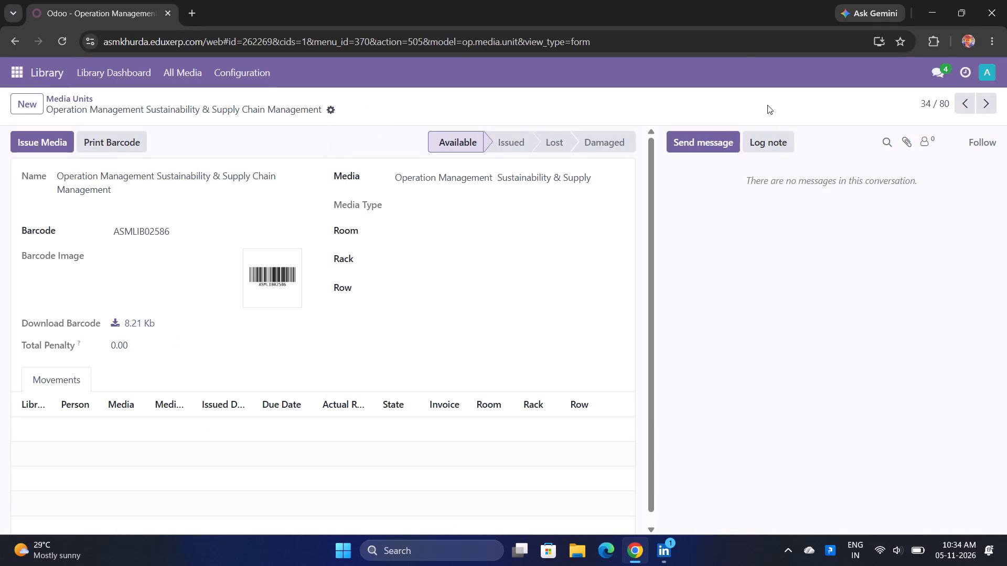
Generate the next media unit's missing barcode image by saving its barcode as ASMLIB0258 and re-saving it as ASMLIB02585.
click(987, 100)
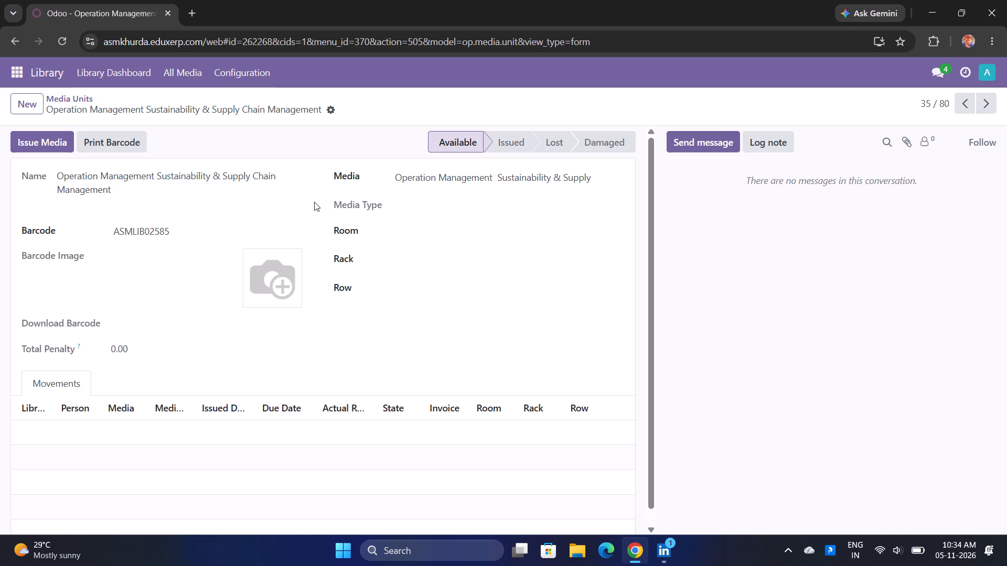
click(285, 240)
click(283, 235)
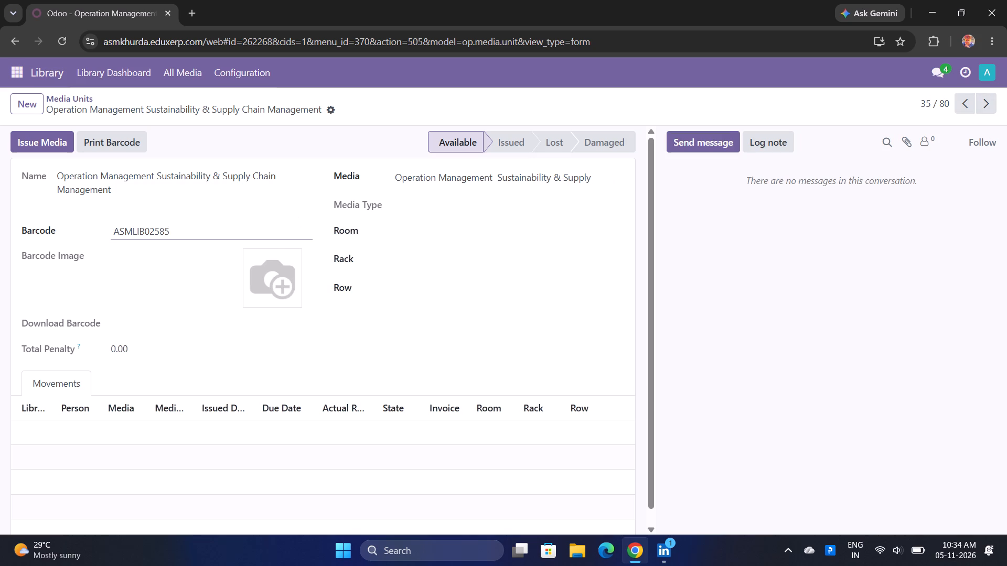
key(BackSpace)
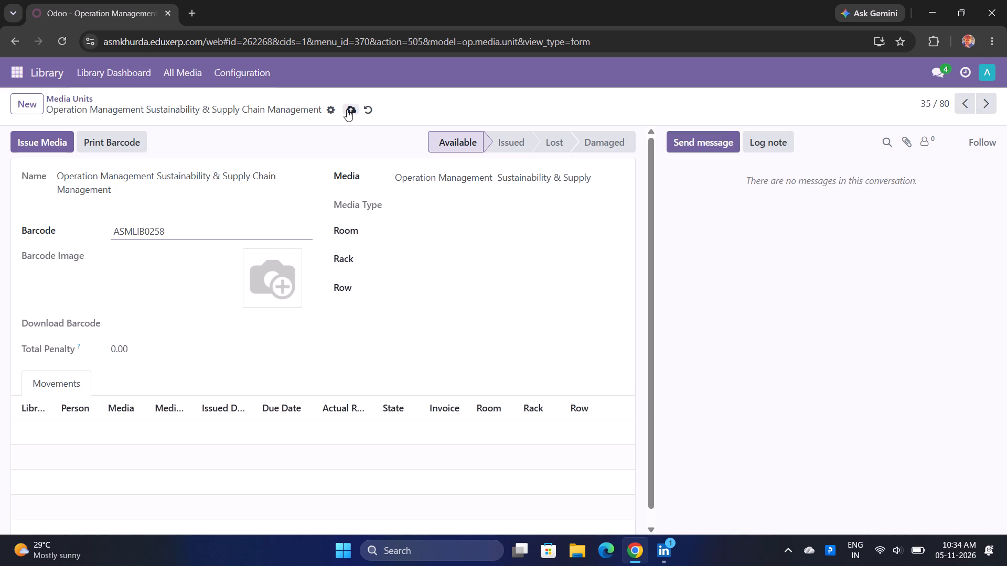
click(347, 110)
click(240, 231)
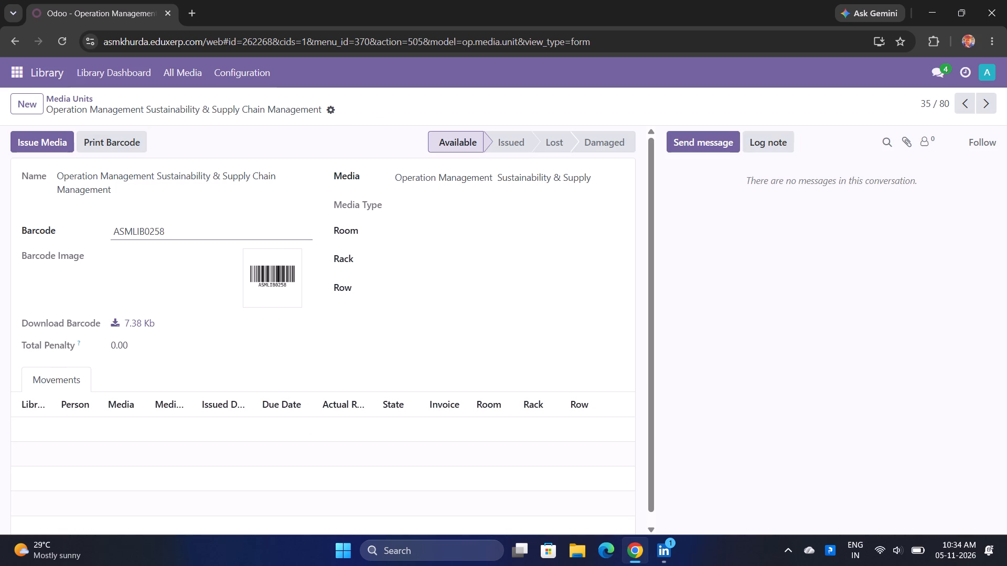
key(5)
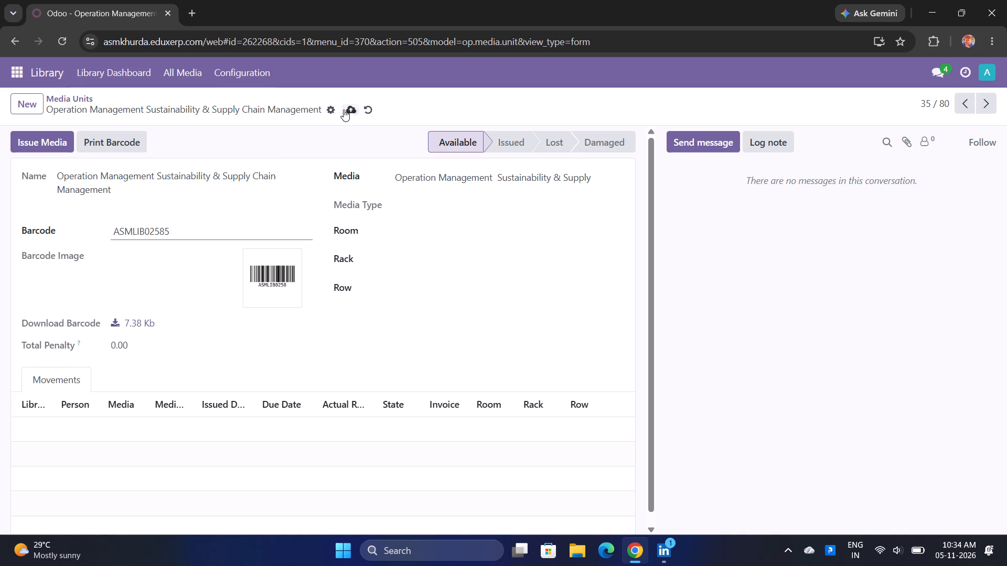
click(347, 107)
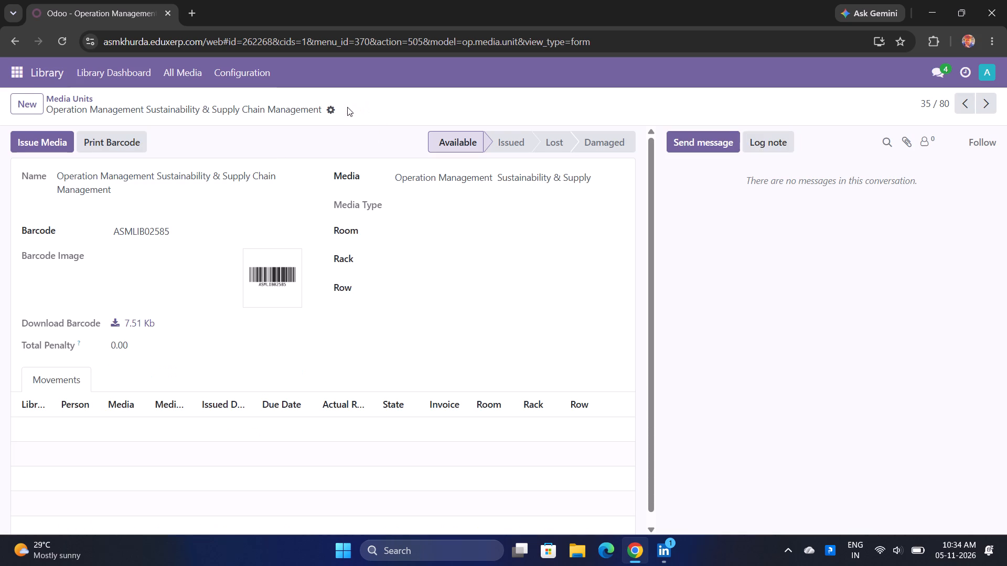
Generate the following unit's missing barcode image by saving its barcode as ASMLIB0258 and re-saving it as ASMLIB02584.
click(988, 100)
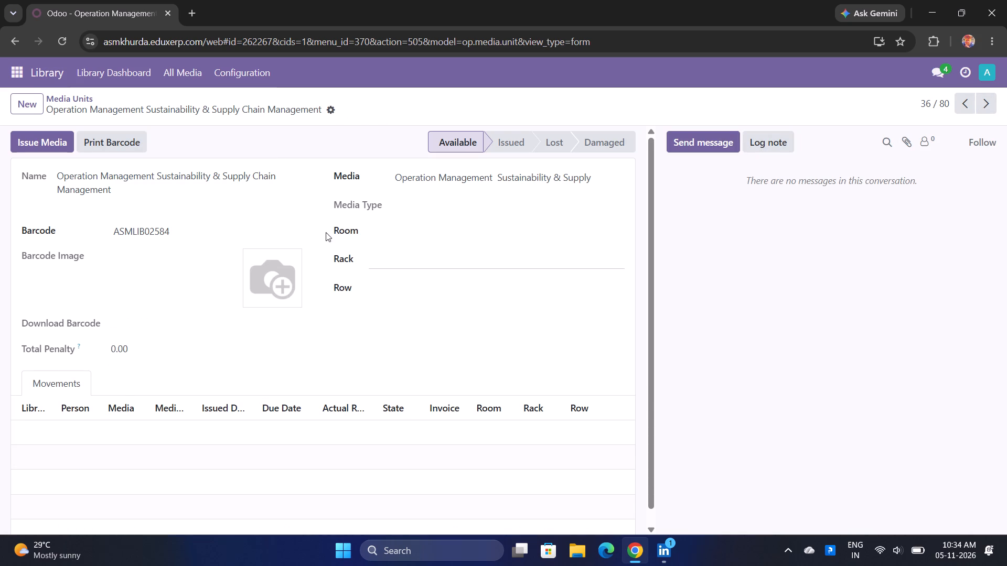
click(260, 228)
key(BackSpace)
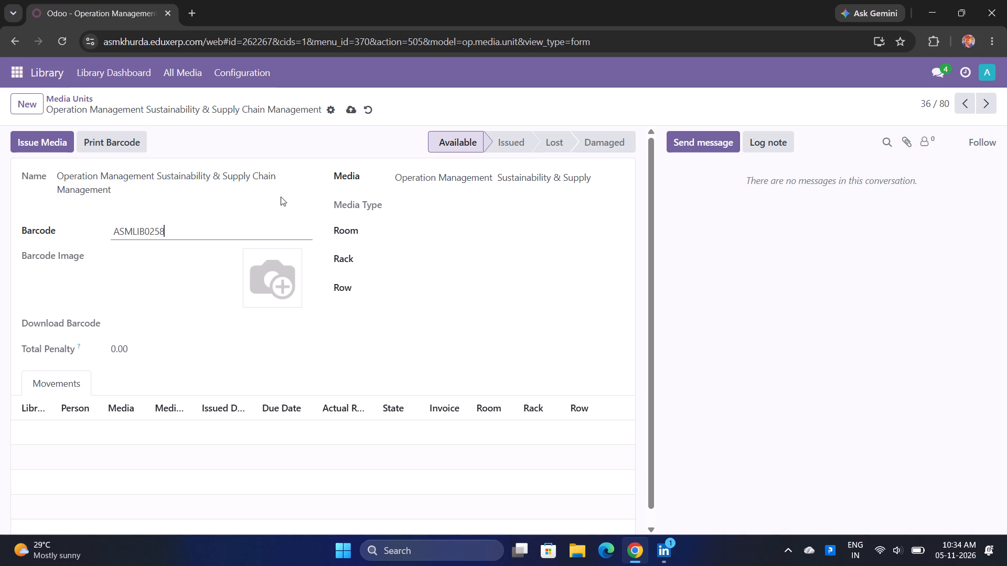
click(352, 107)
click(258, 234)
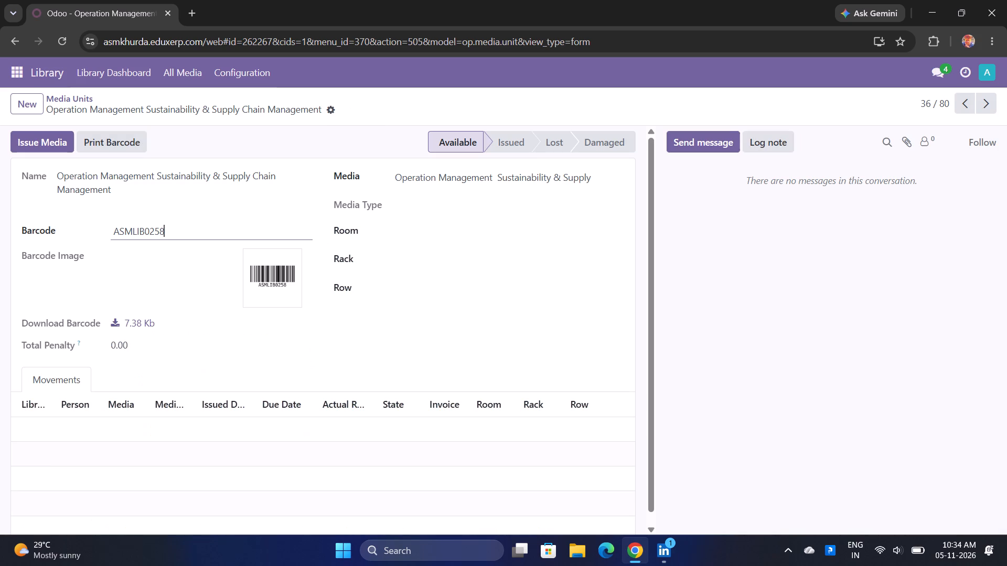
key(4)
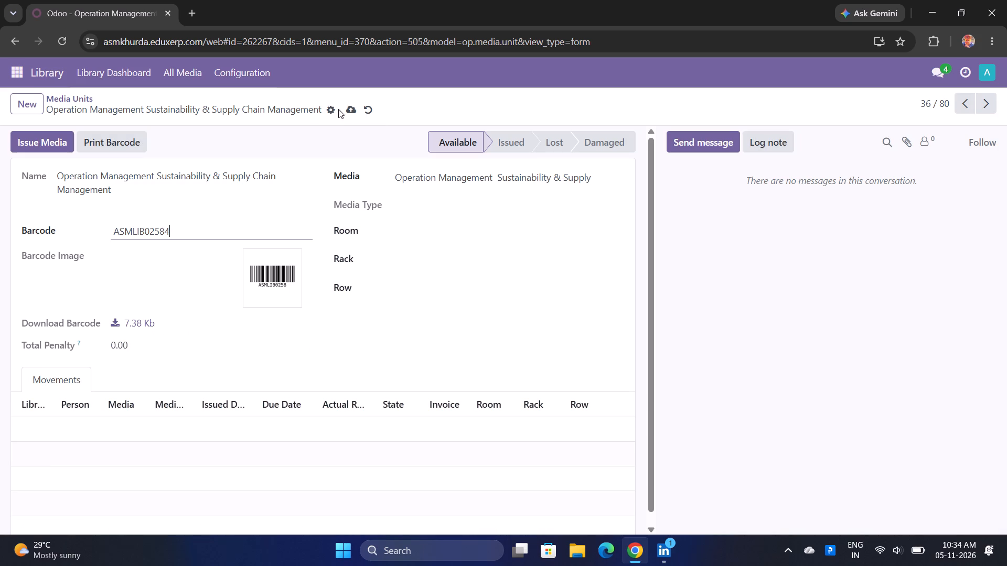
click(350, 106)
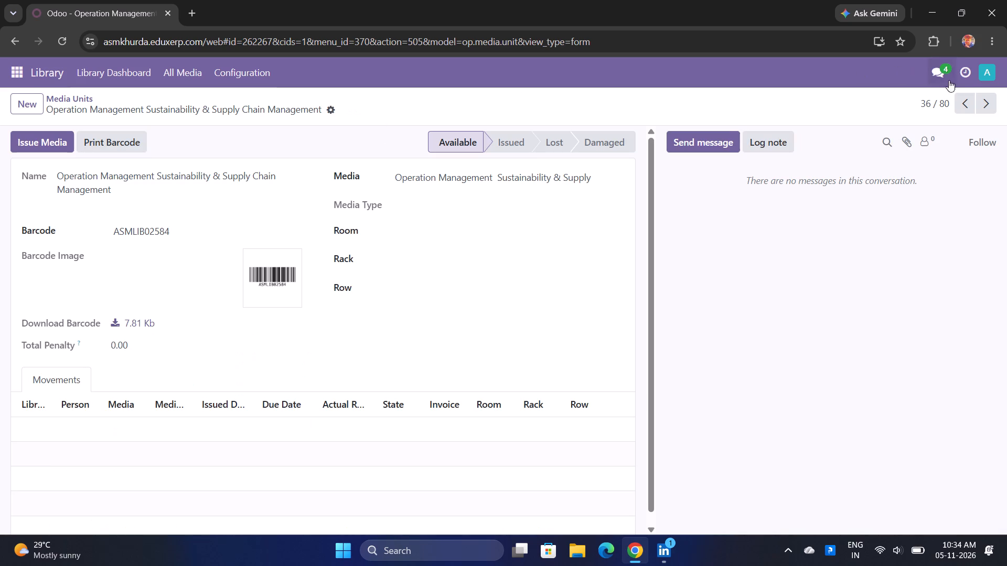
Advance to the next unit and generate its barcode image by saving the barcode as ASMLIB0258 and re-saving it as ASMLIB02583.
click(988, 103)
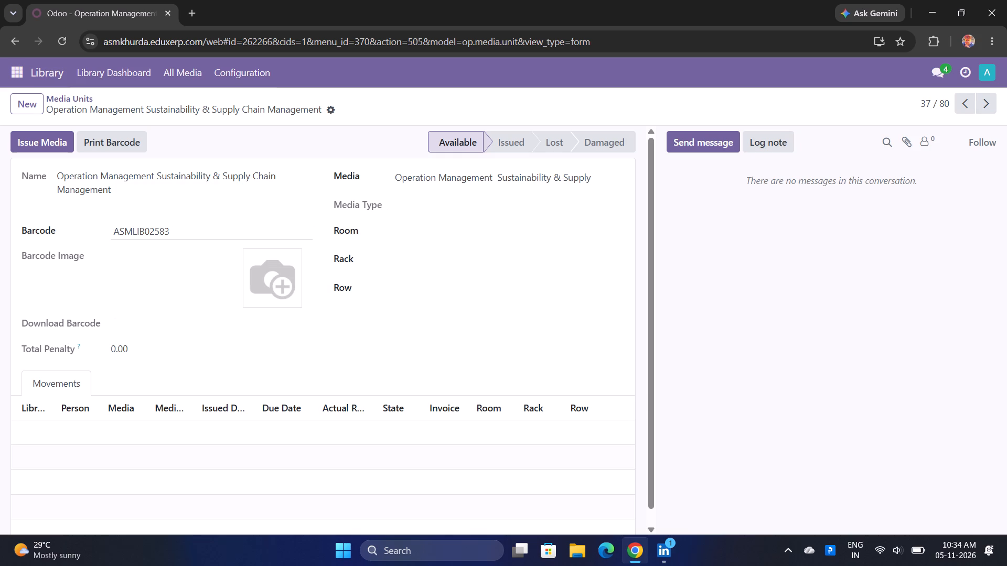
click(254, 224)
key(BackSpace)
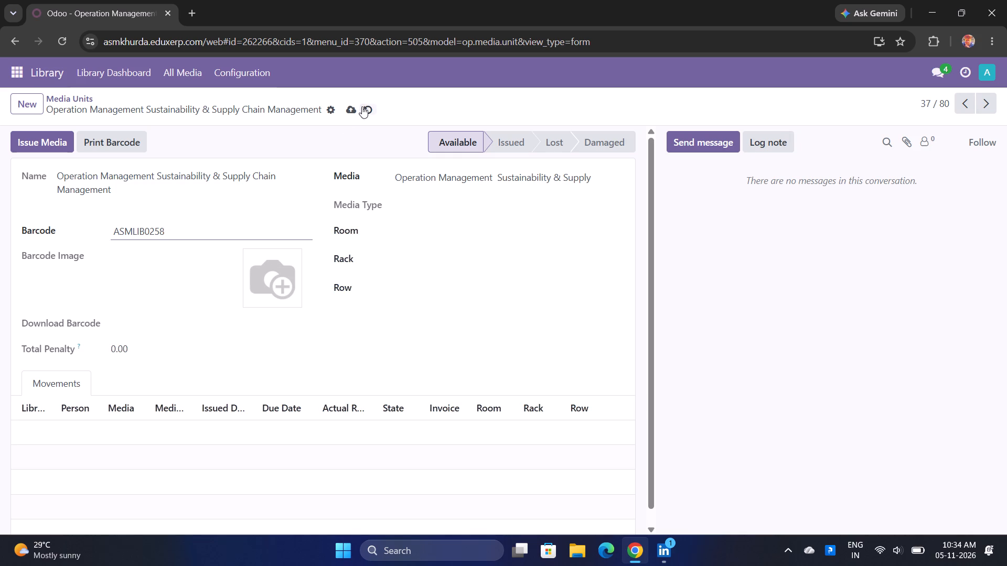
click(350, 108)
click(255, 225)
key(3)
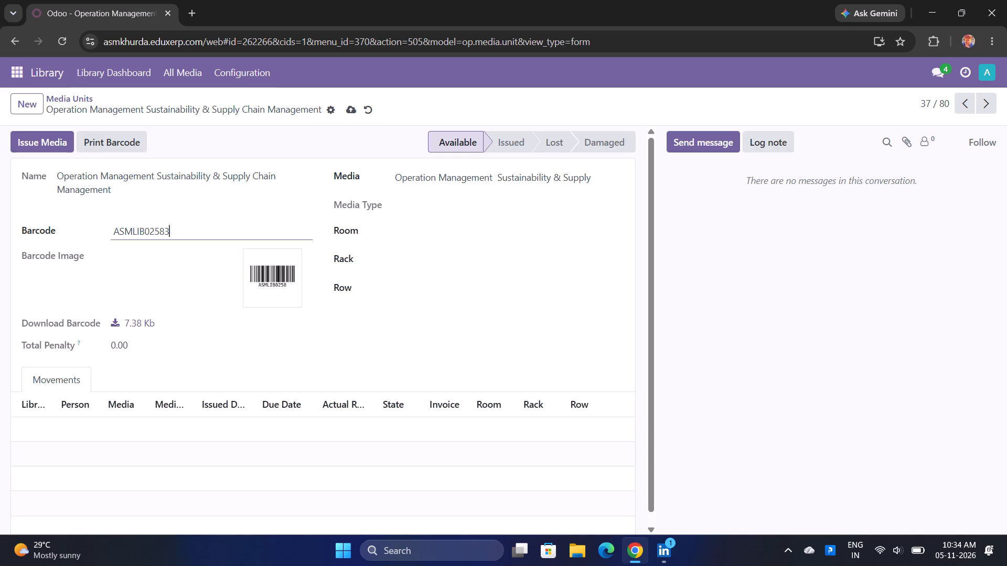
click(349, 108)
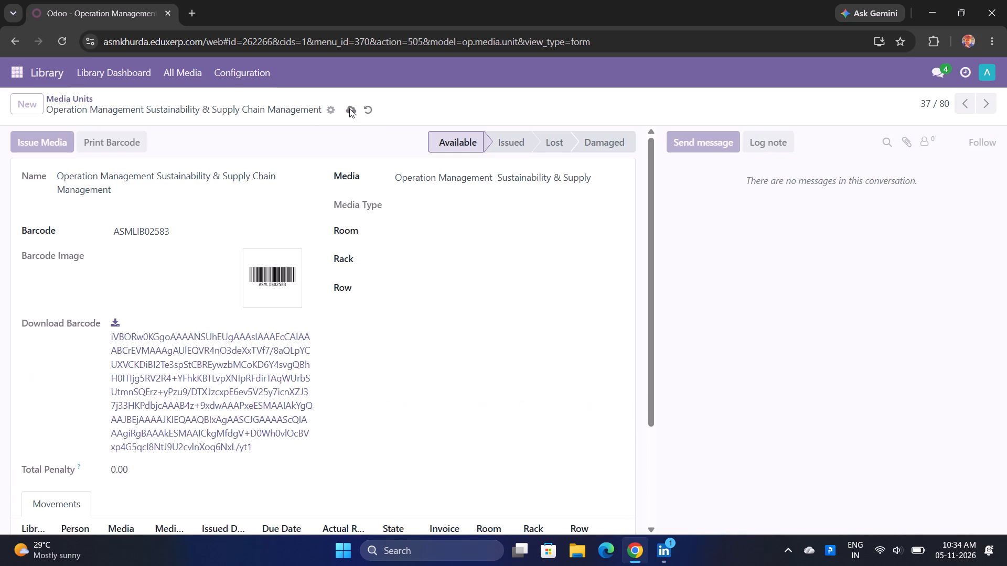
Advance to the next unit and generate its barcode image by saving the barcode as ASMLIB0258 and re-saving it as ASMLIB02582.
click(988, 100)
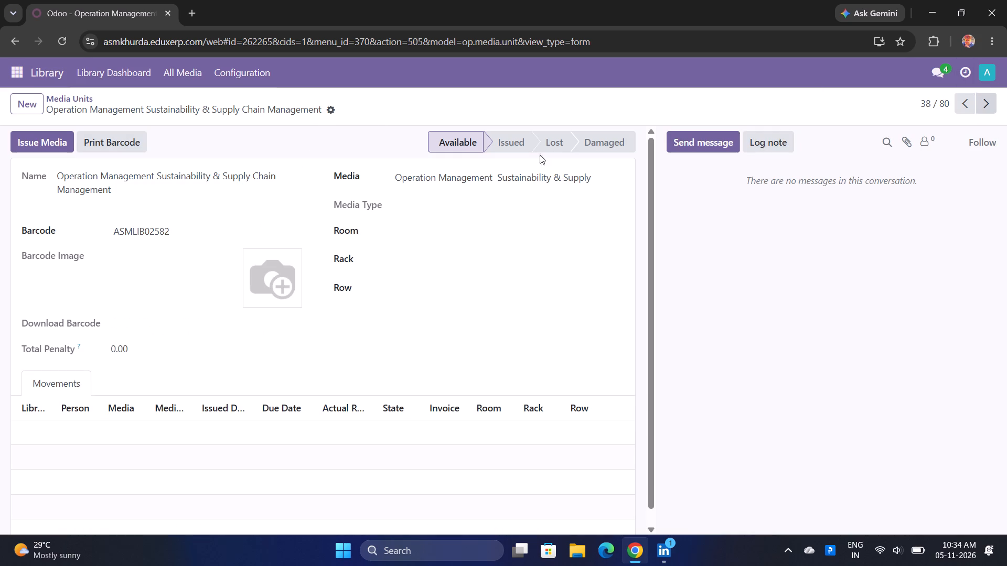
click(271, 228)
key(BackSpace)
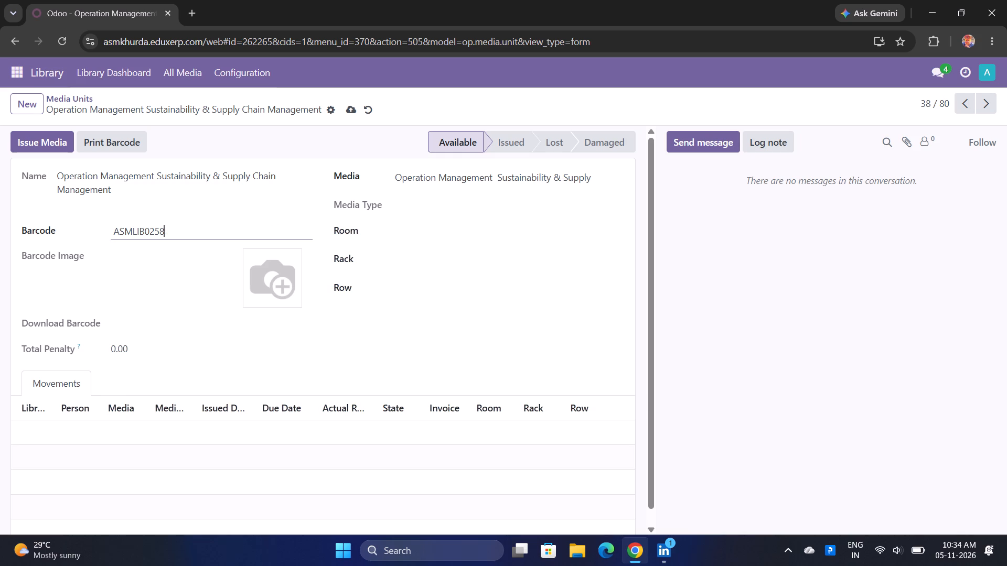
click(348, 105)
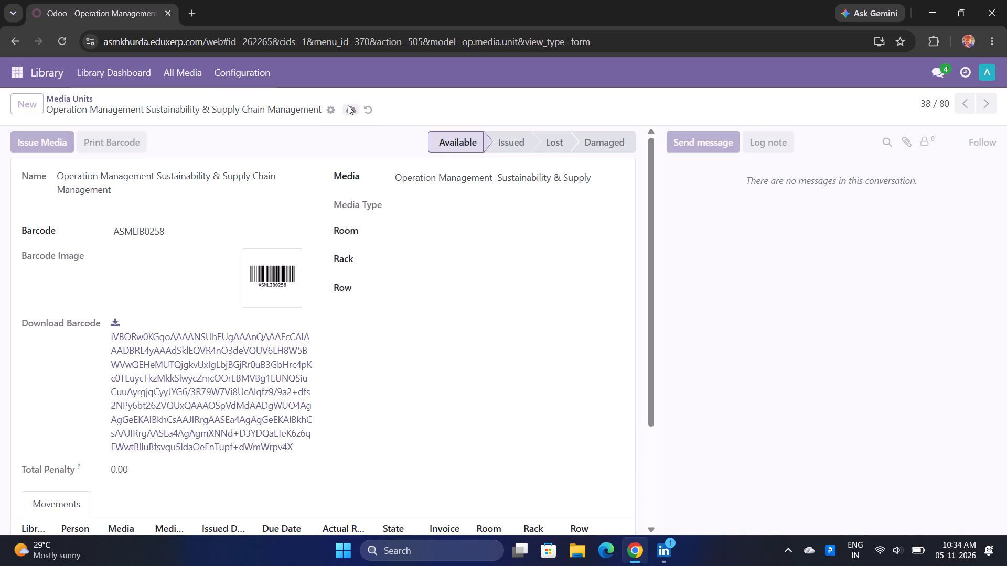
click(202, 229)
key(2)
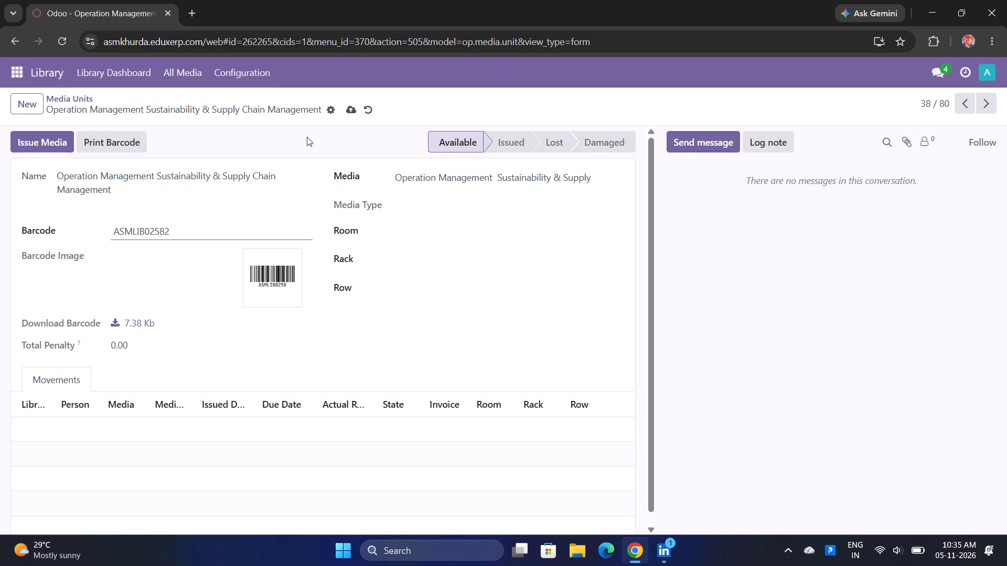
click(352, 106)
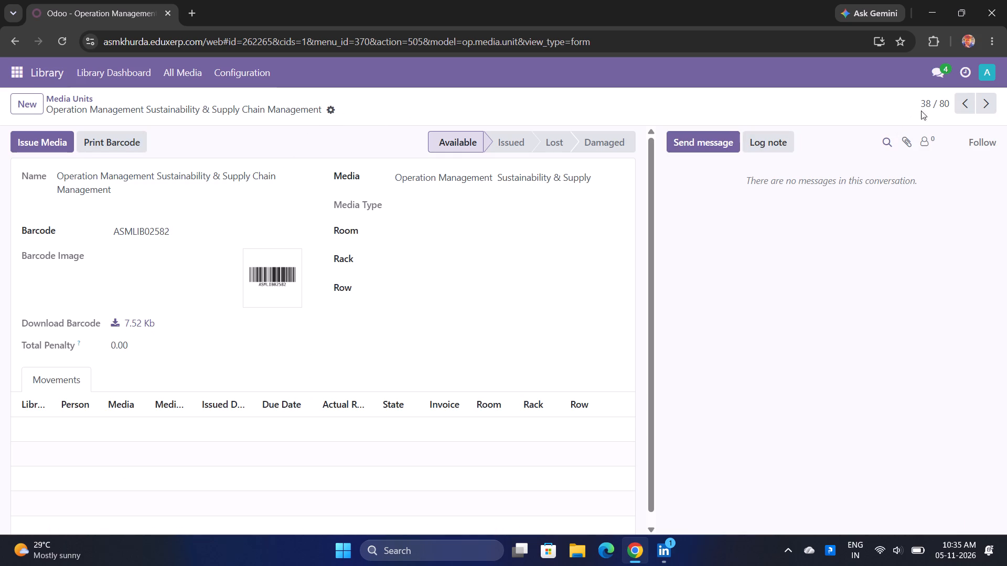
Advance to the next unit and generate its barcode image by saving the barcode as ASMLIB0258 and re-saving it as ASMLIB02581.
click(987, 99)
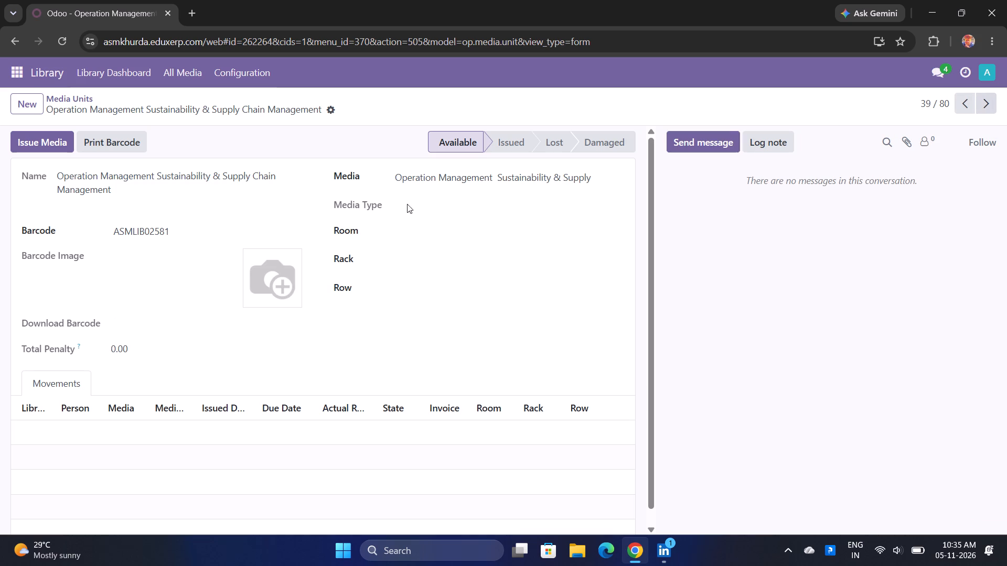
click(303, 230)
key(BackSpace)
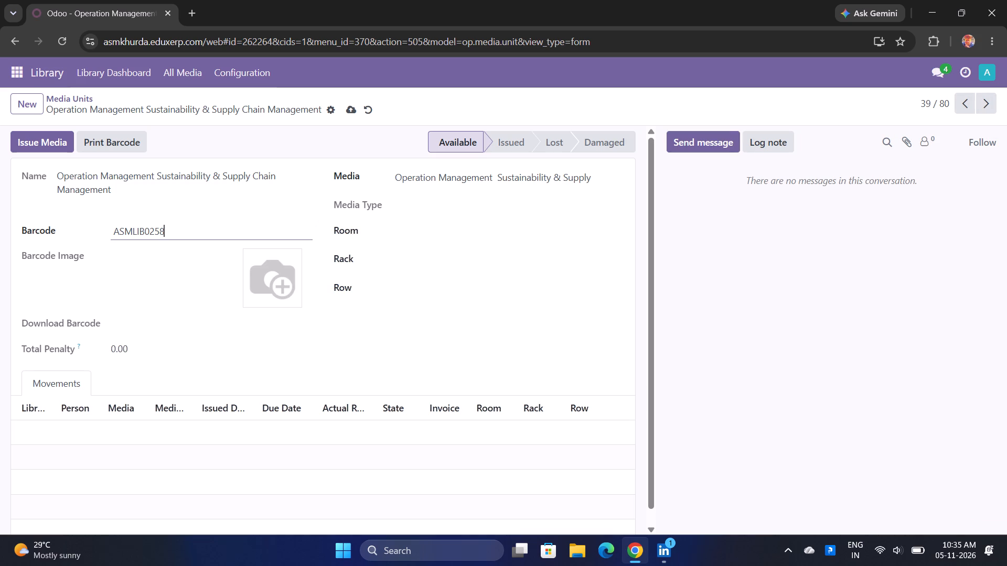
click(352, 105)
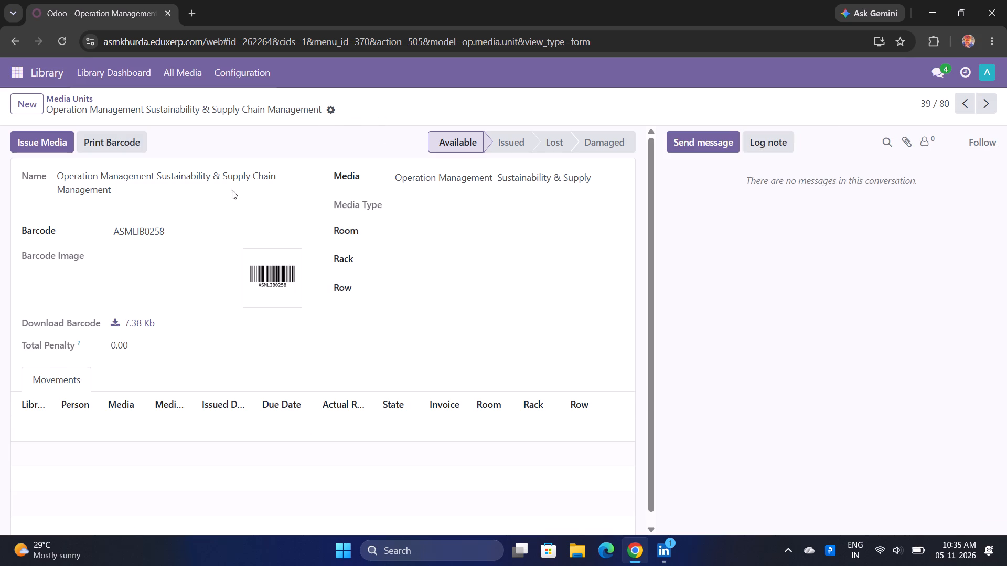
click(190, 226)
key(1)
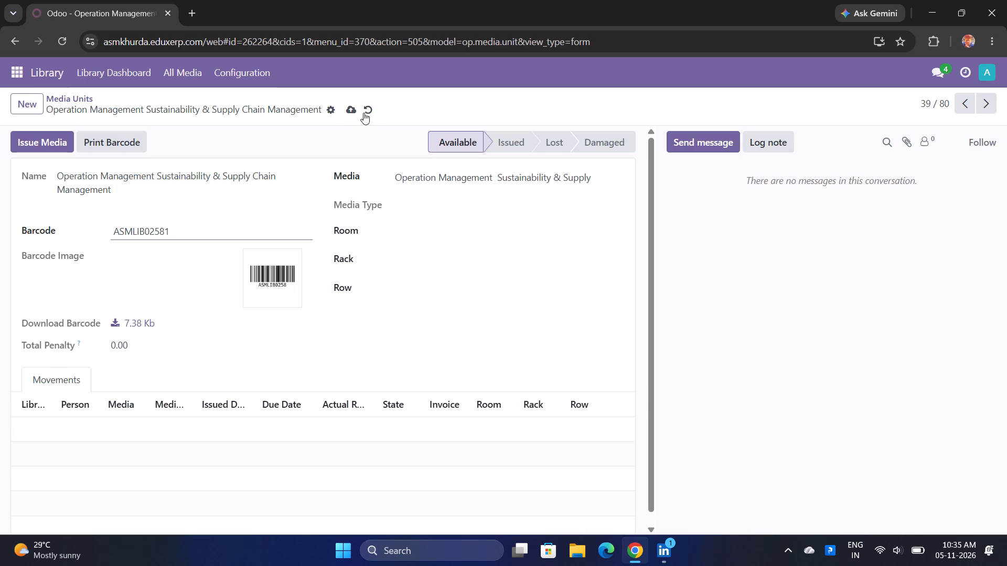
click(349, 106)
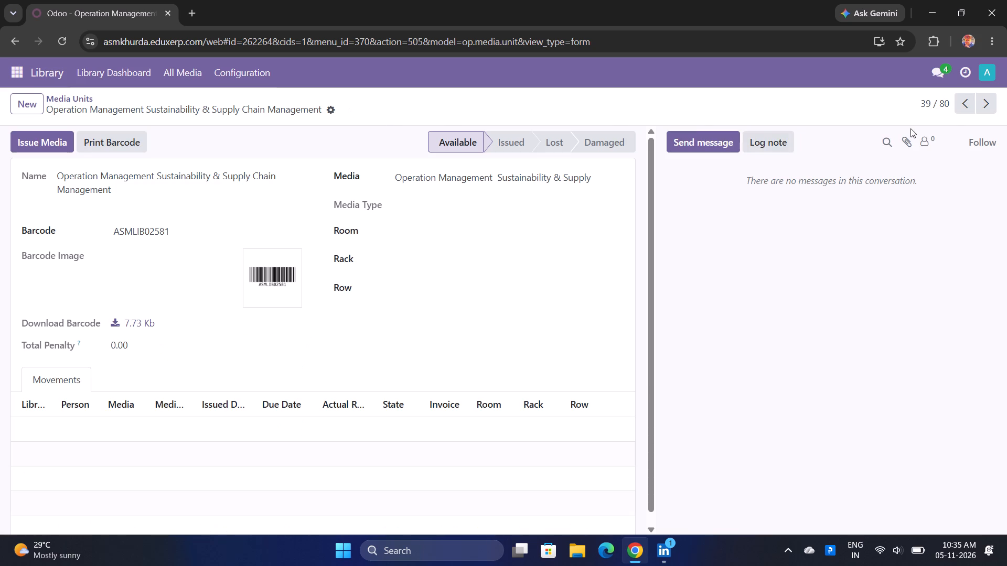
Advance to the next unit and generate its barcode image by saving the barcode as ASMLIB0258 and re-saving it as ASMLIB02580.
click(988, 98)
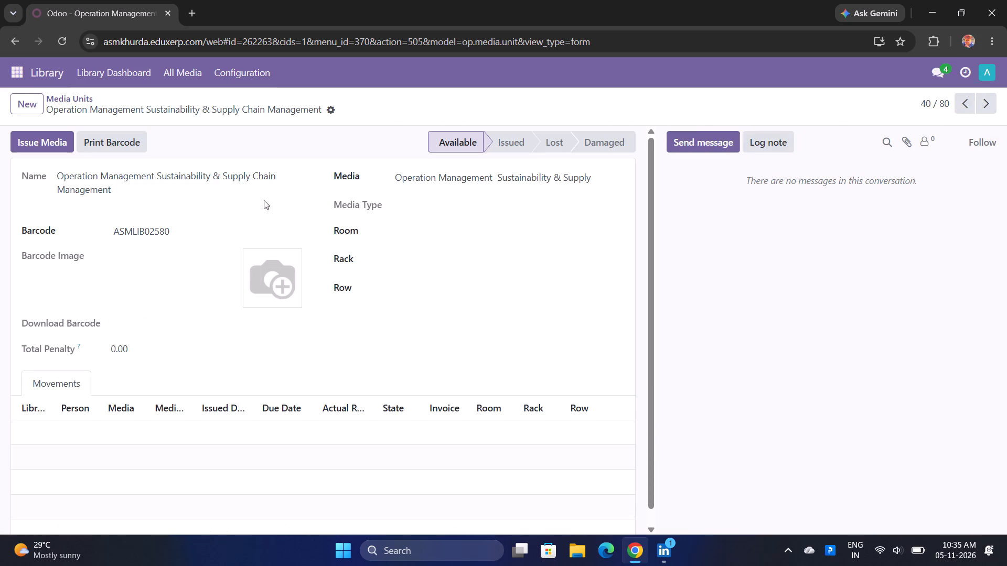
click(237, 227)
key(BackSpace)
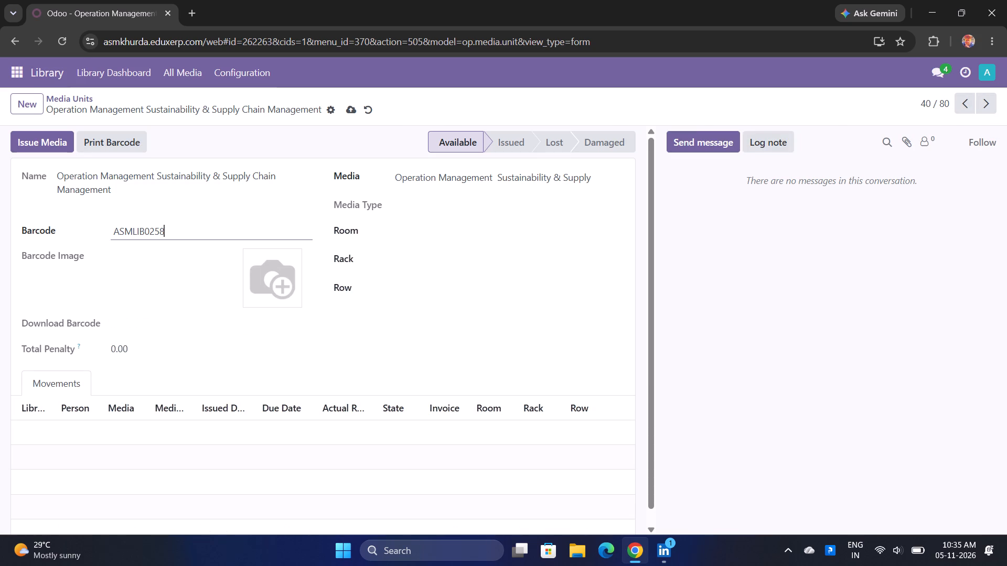
click(348, 106)
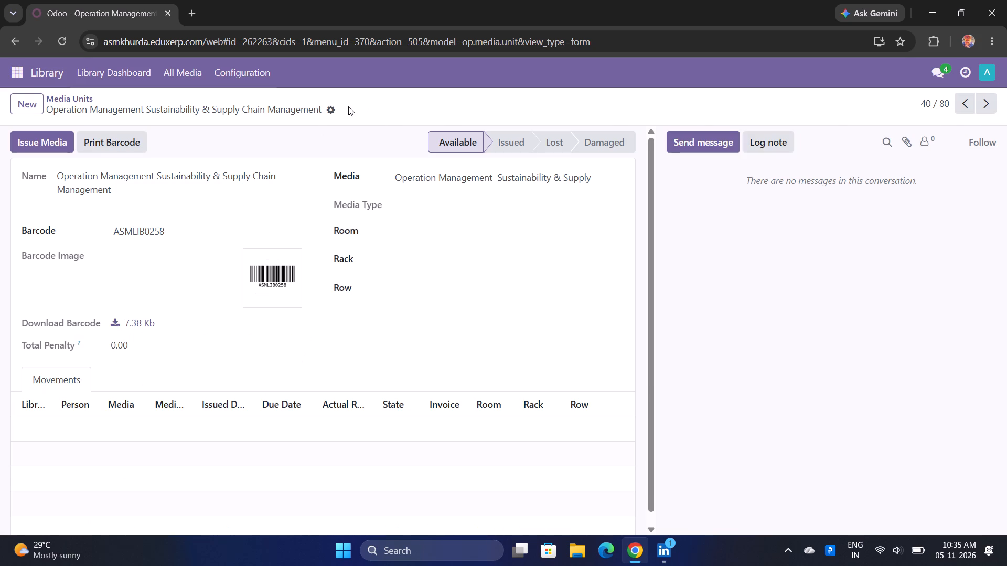
click(178, 223)
key(0)
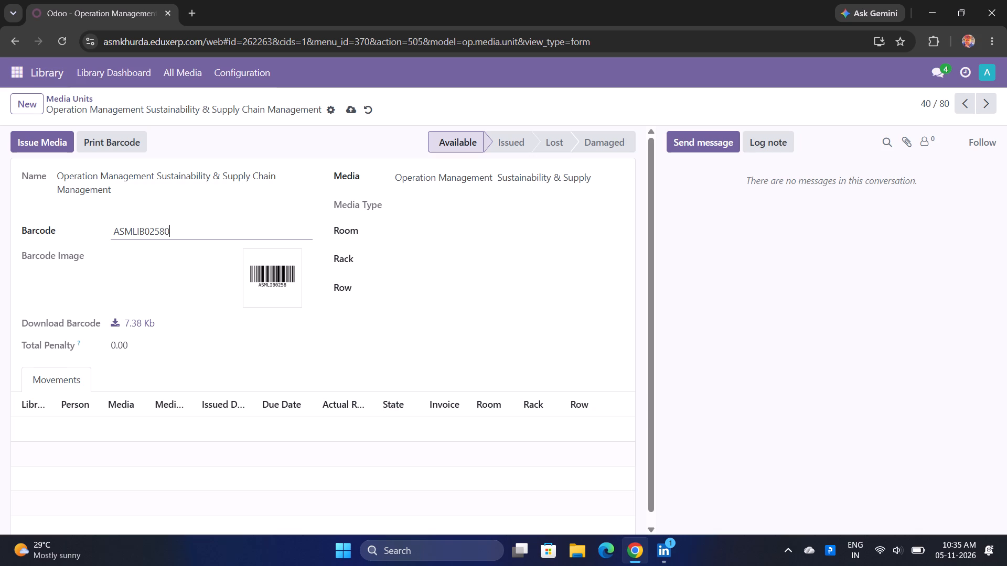
click(347, 107)
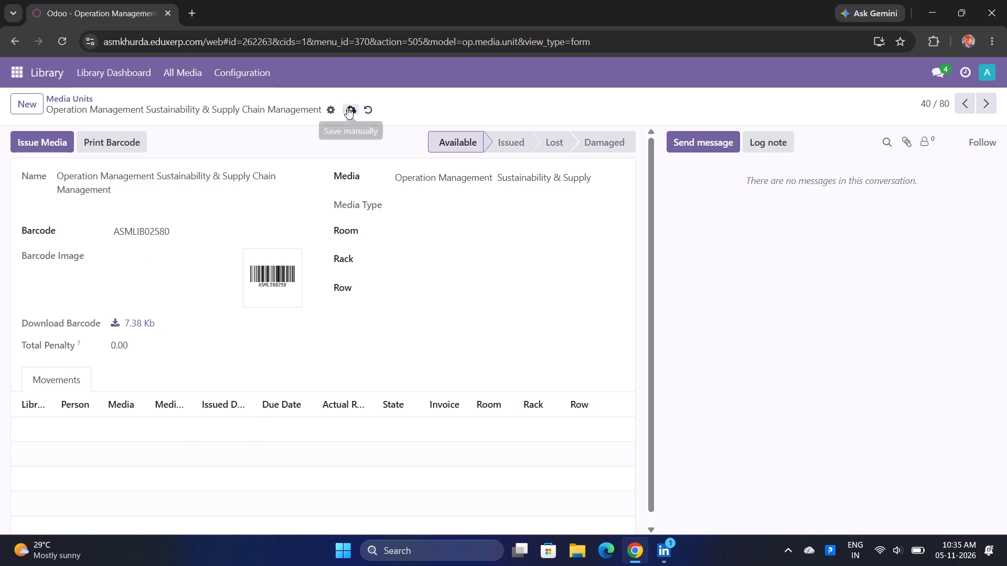
Advance to the next unit and generate its barcode image by saving the barcode as ASMLIB0257 and re-saving it as ASMLIB02579.
click(988, 97)
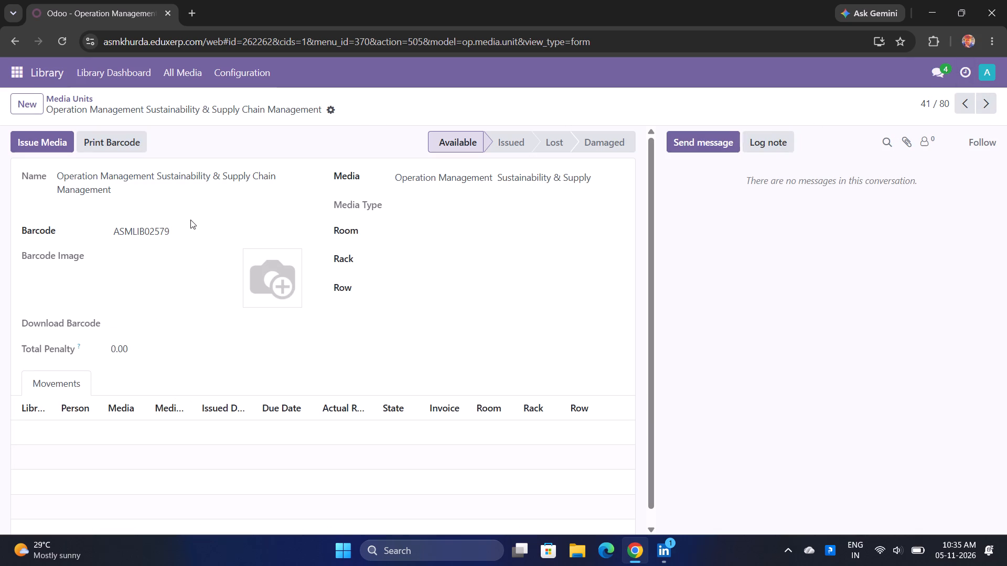
click(190, 228)
key(BackSpace)
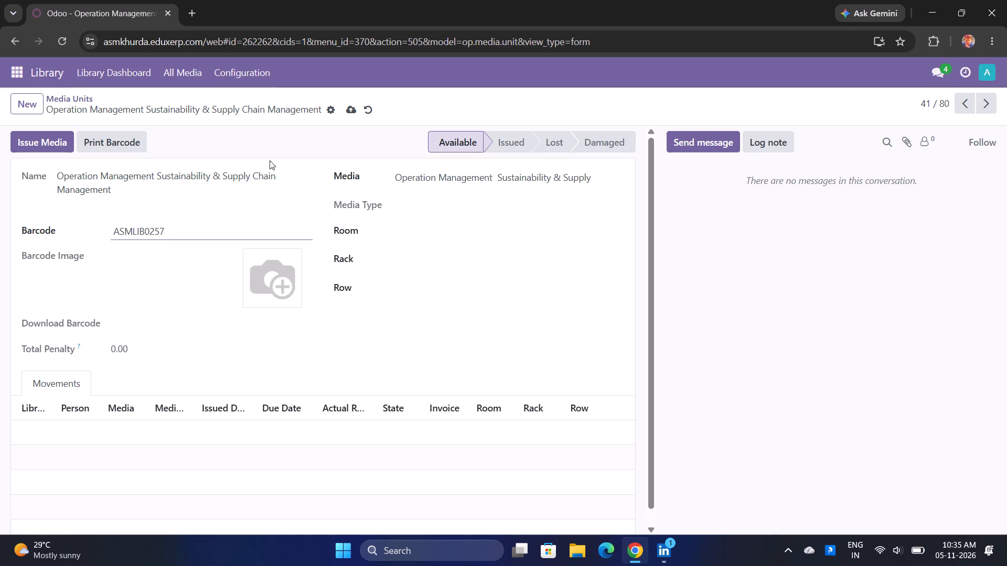
click(353, 107)
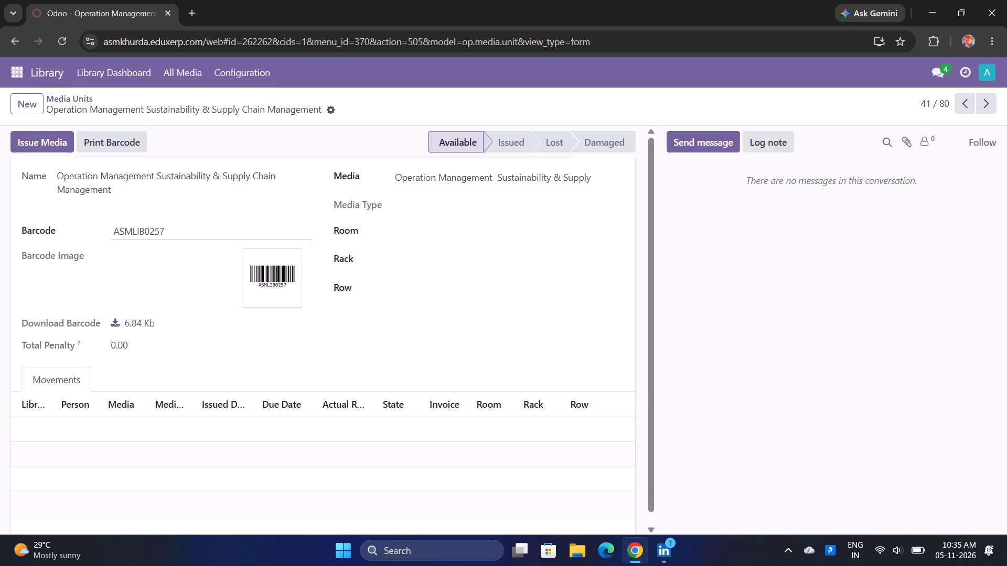
click(224, 236)
key(9)
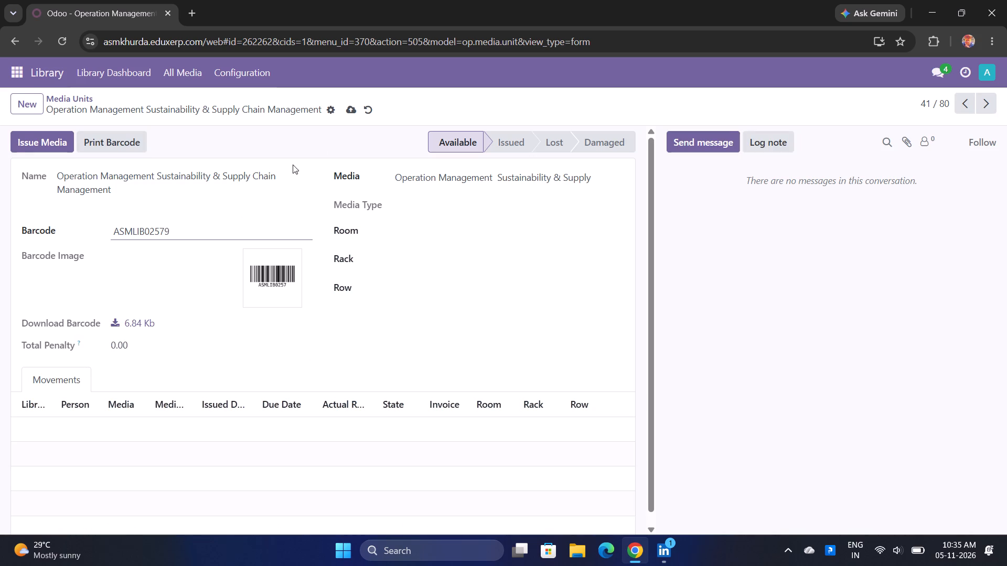
click(351, 106)
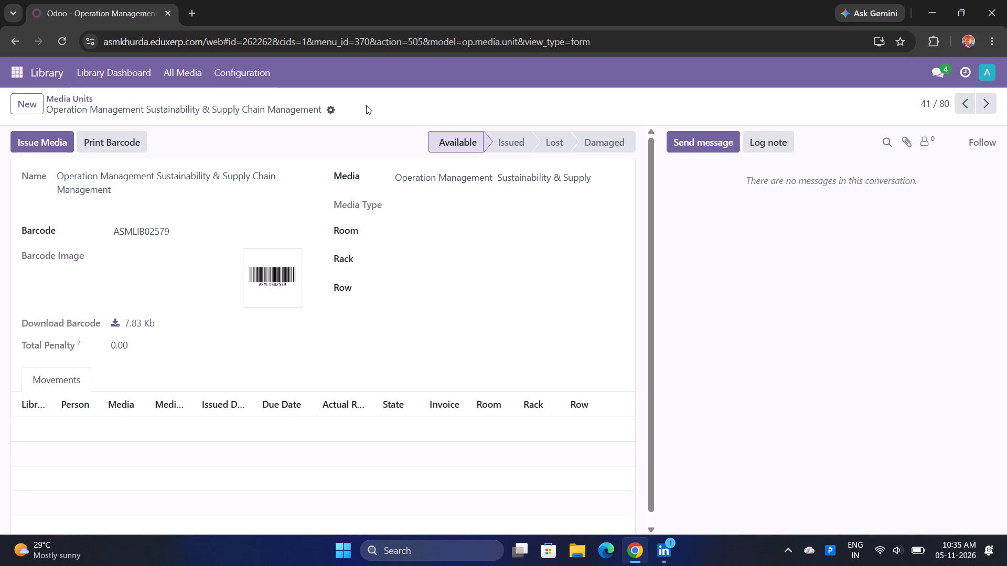
Advance to the next unit and generate its barcode image by saving the barcode as ASMLIB0257 and re-saving it as ASMLIB02578.
click(987, 99)
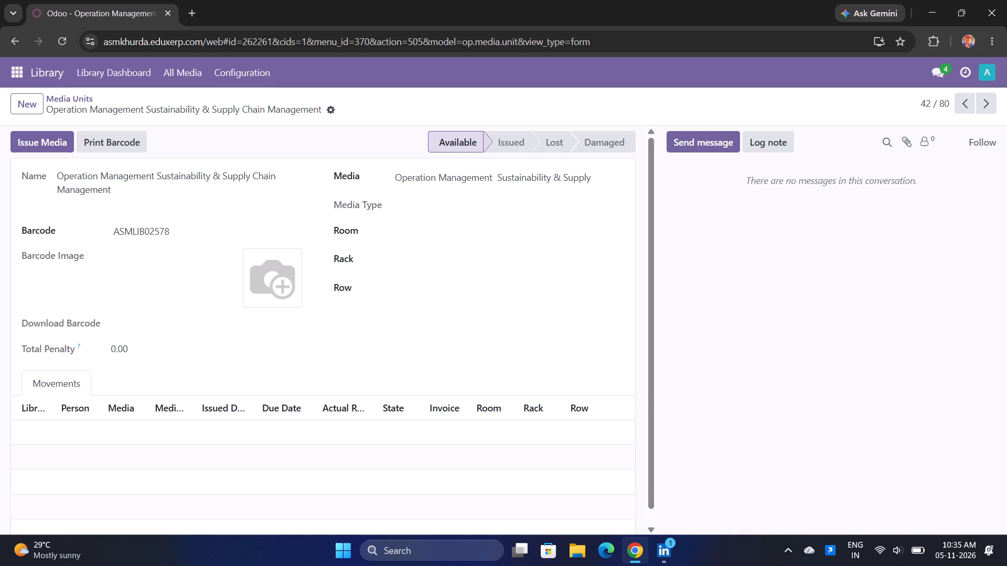
click(194, 233)
key(BackSpace)
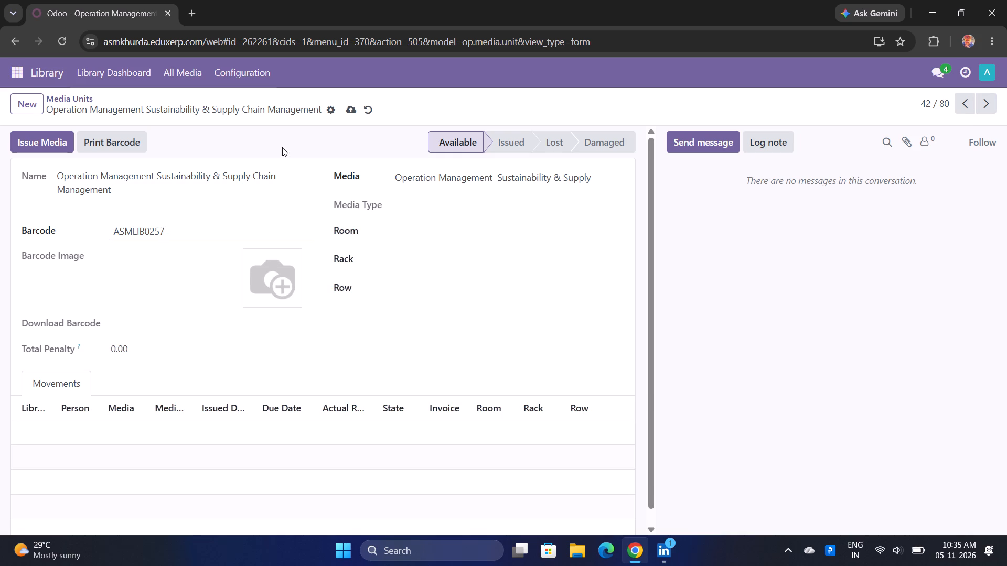
click(351, 111)
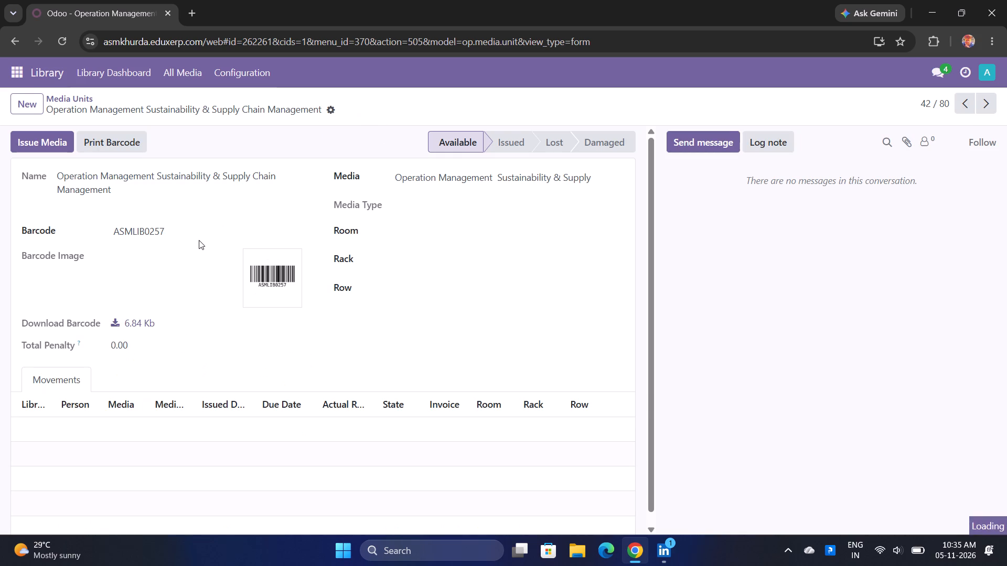
click(202, 234)
key(8)
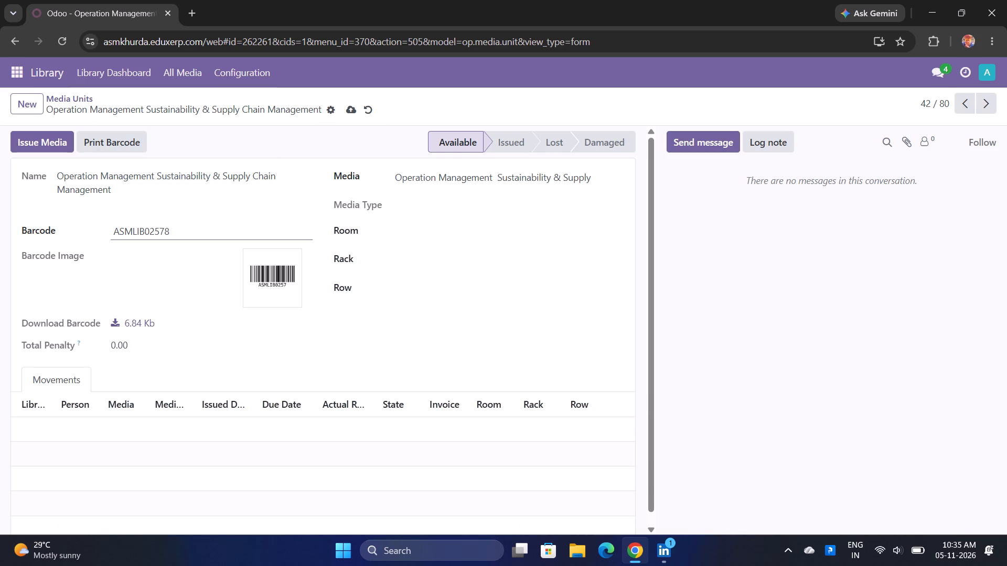
click(350, 107)
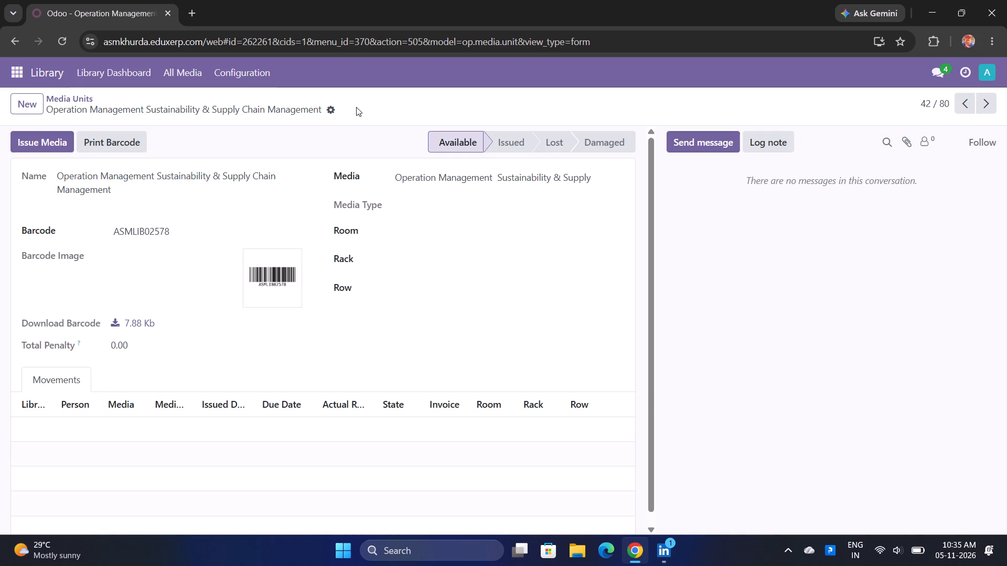
Advance to the next unit and generate its barcode image by saving the barcode as ASMLIB0257 and re-saving it as ASMLIB02577.
click(983, 98)
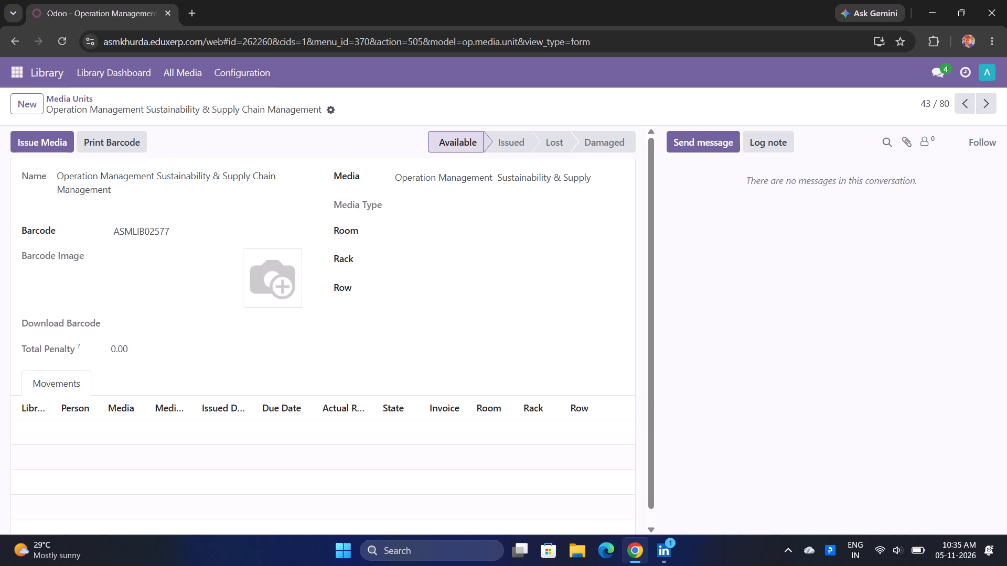
click(183, 219)
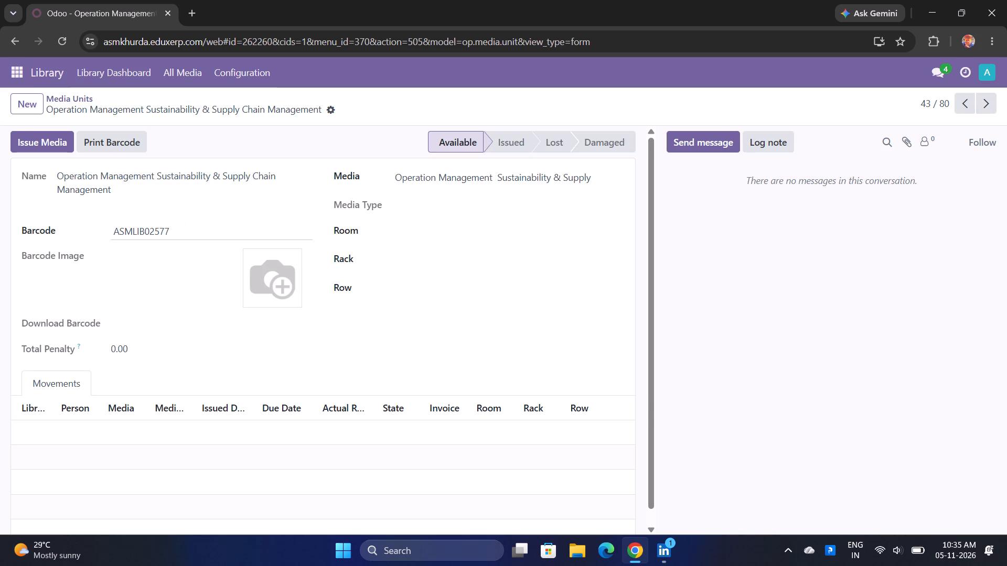
click(185, 226)
key(BackSpace)
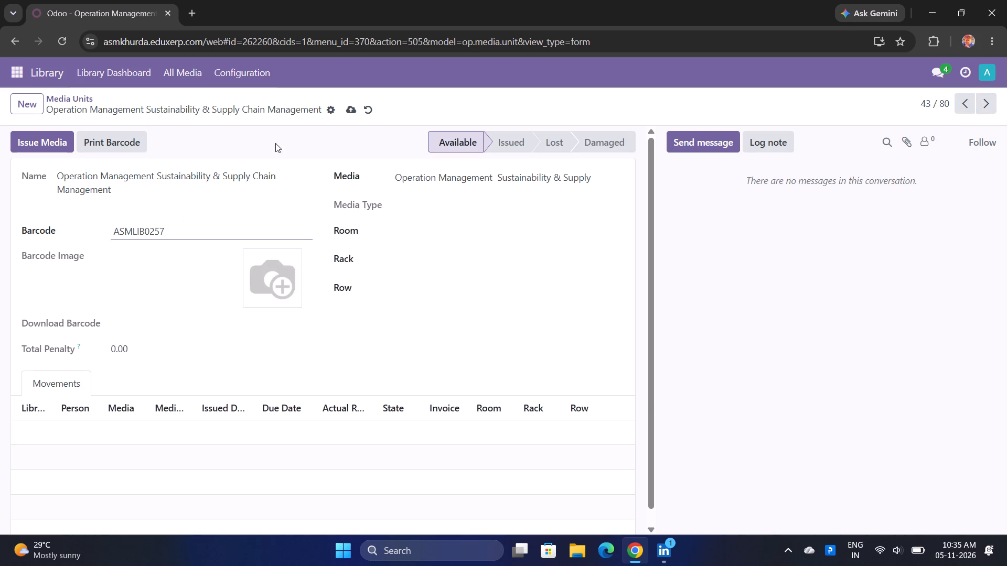
click(352, 105)
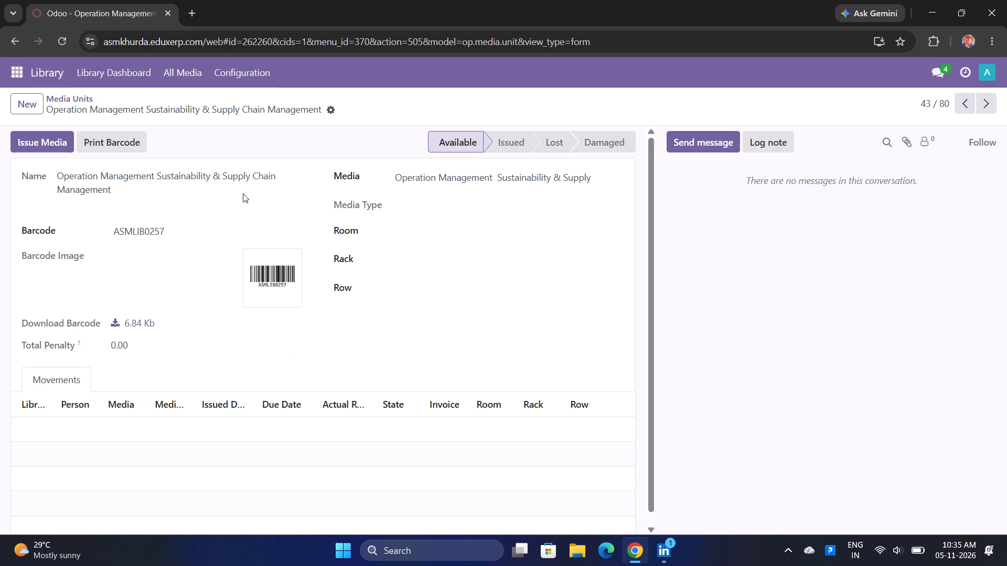
click(231, 228)
key(7)
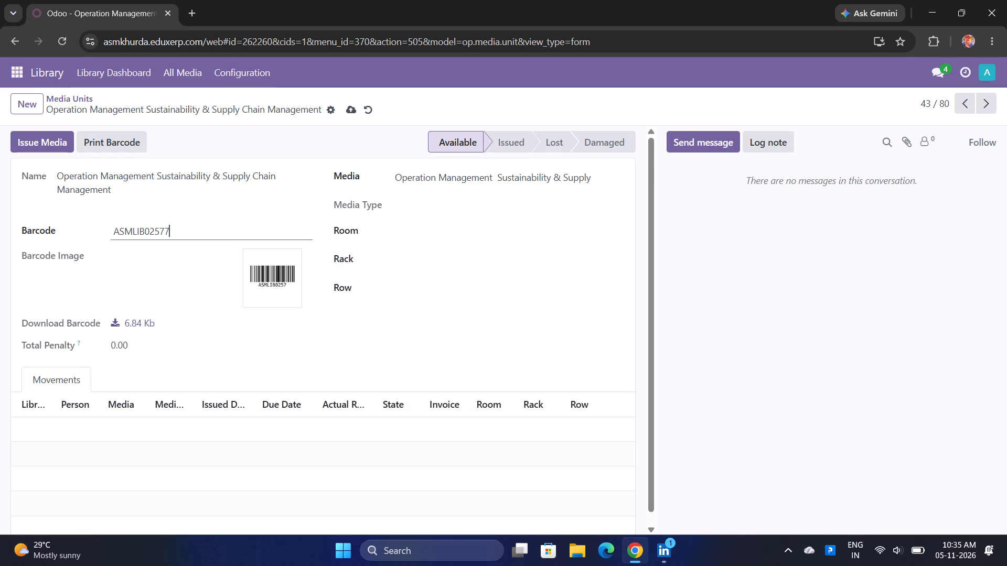
click(349, 105)
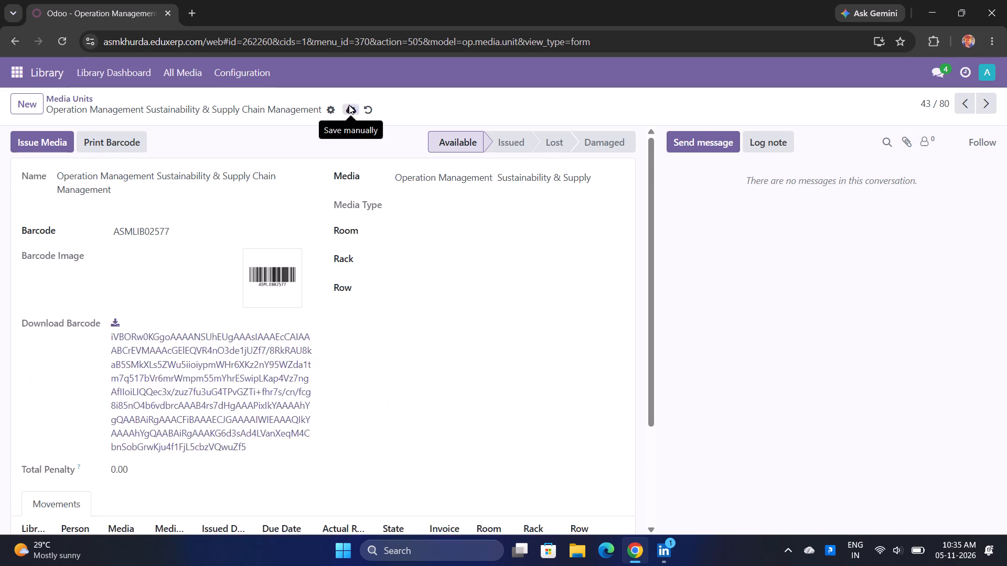
Advance to the next unit and generate its barcode image by saving the barcode as ASMLIB0257 and re-saving it as ASMLIB02576.
click(981, 102)
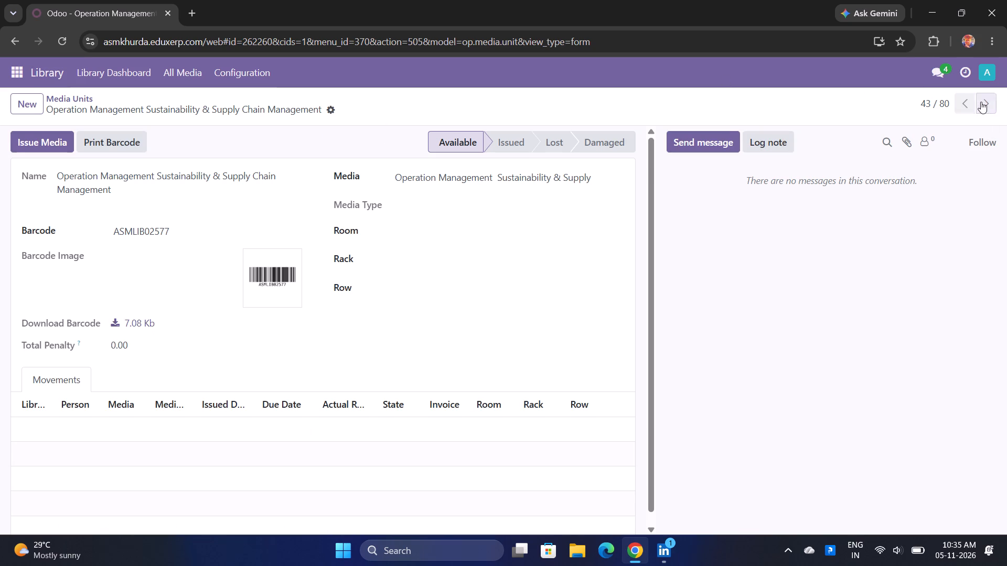
click(257, 234)
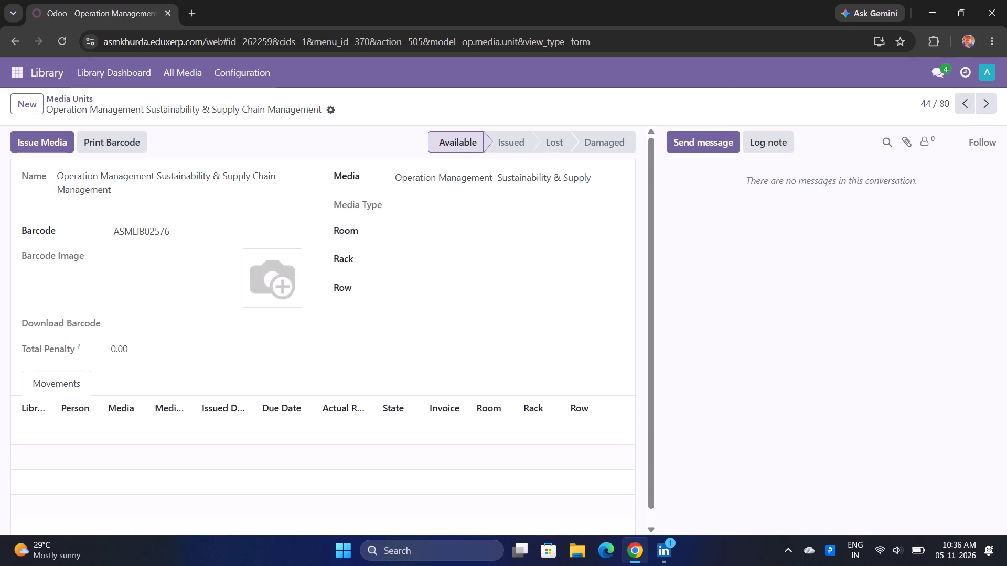
key(BackSpace)
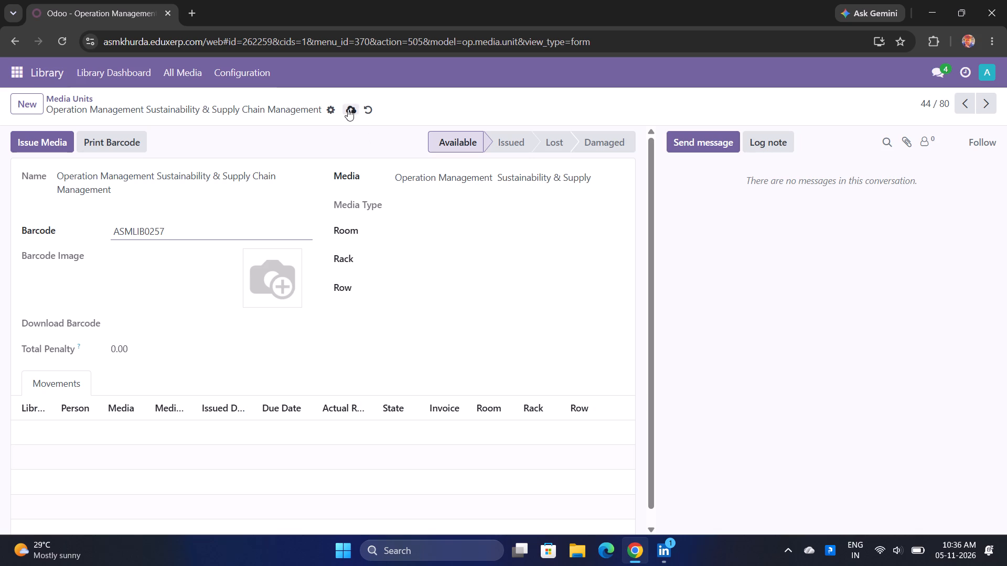
click(347, 107)
click(214, 233)
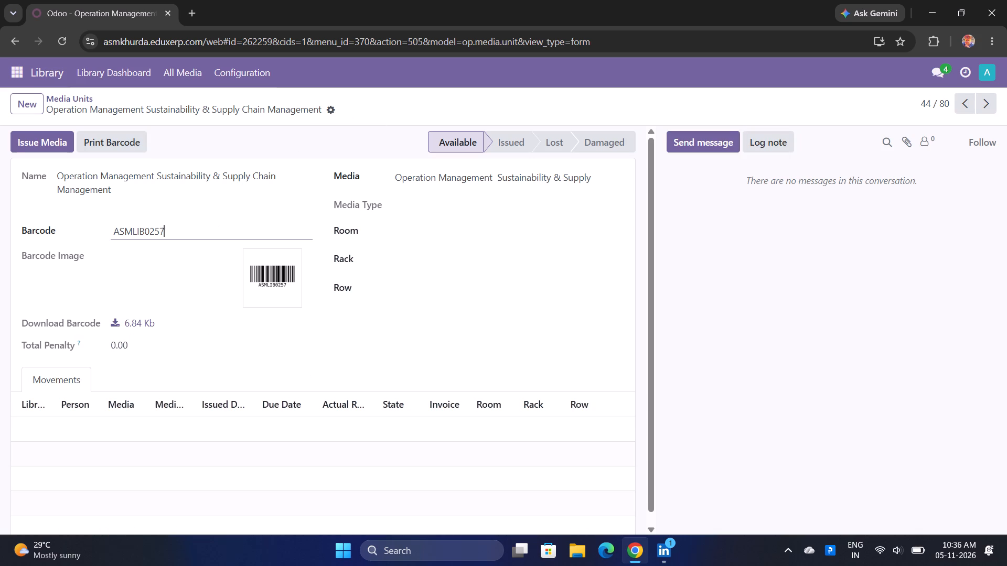
key(6)
click(347, 106)
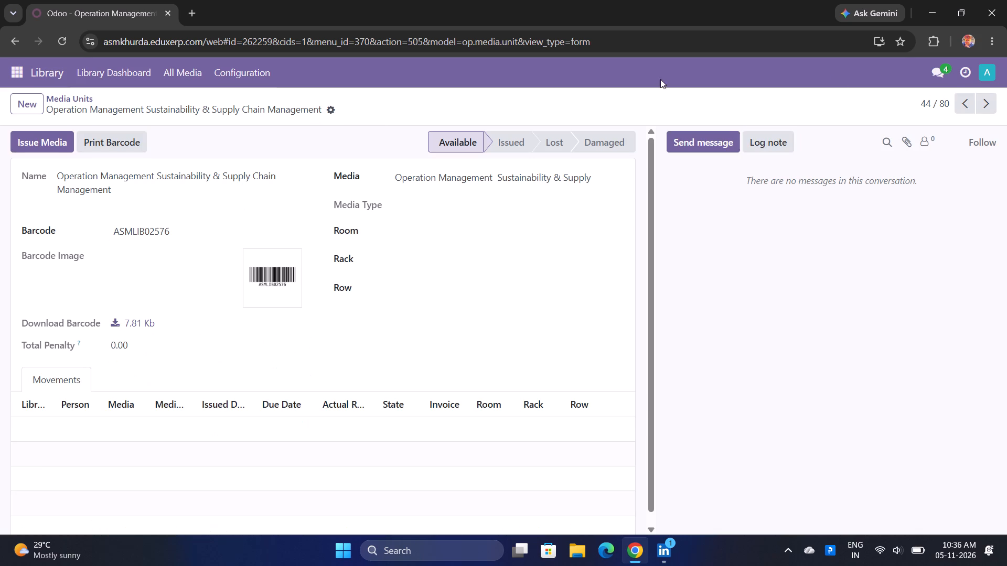
Advance to the next unit and generate its barcode image by saving the barcode as ASMLIB0257 and re-saving it as ASMLIB02575.
click(990, 103)
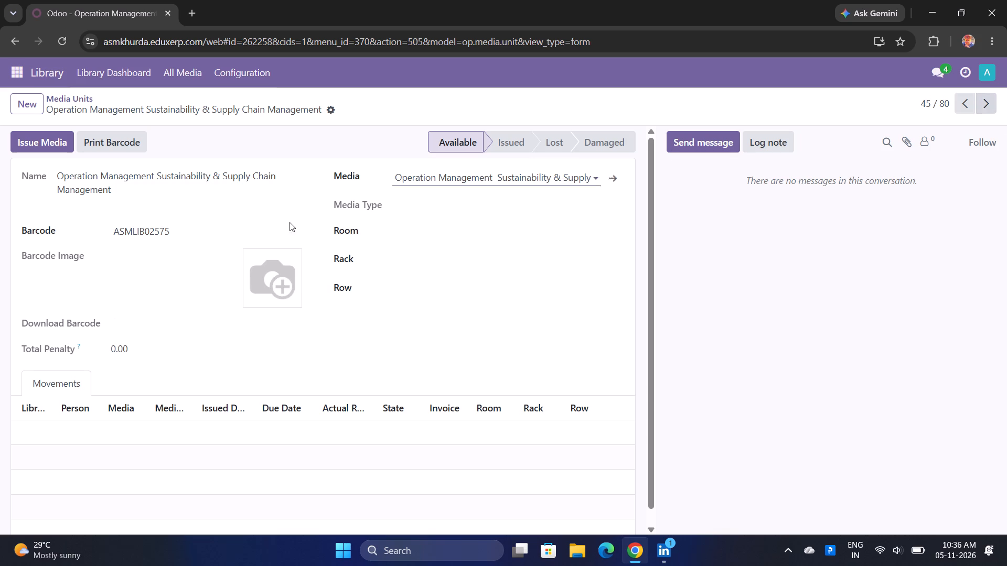
click(195, 236)
key(BackSpace)
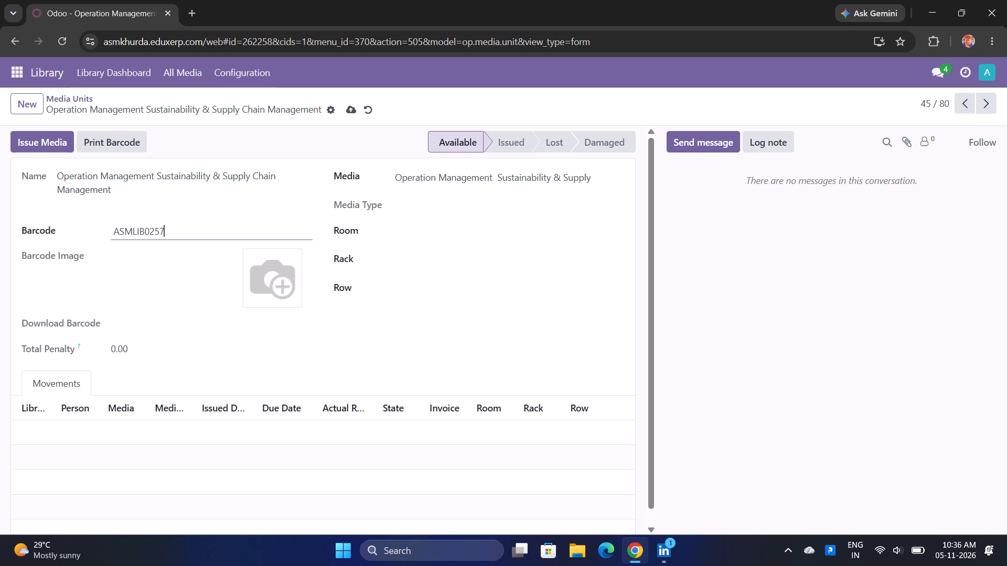
click(350, 106)
click(221, 230)
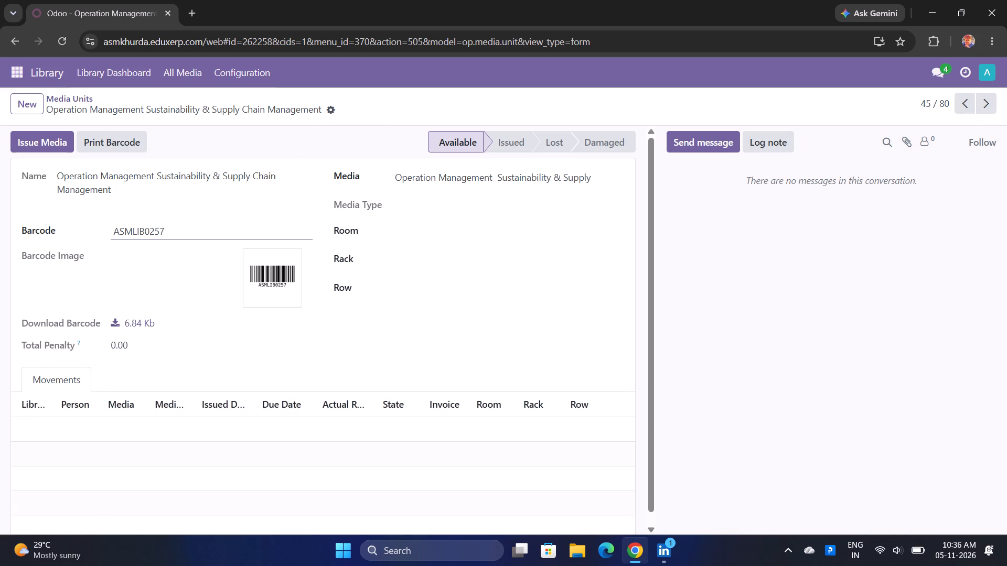
key(5)
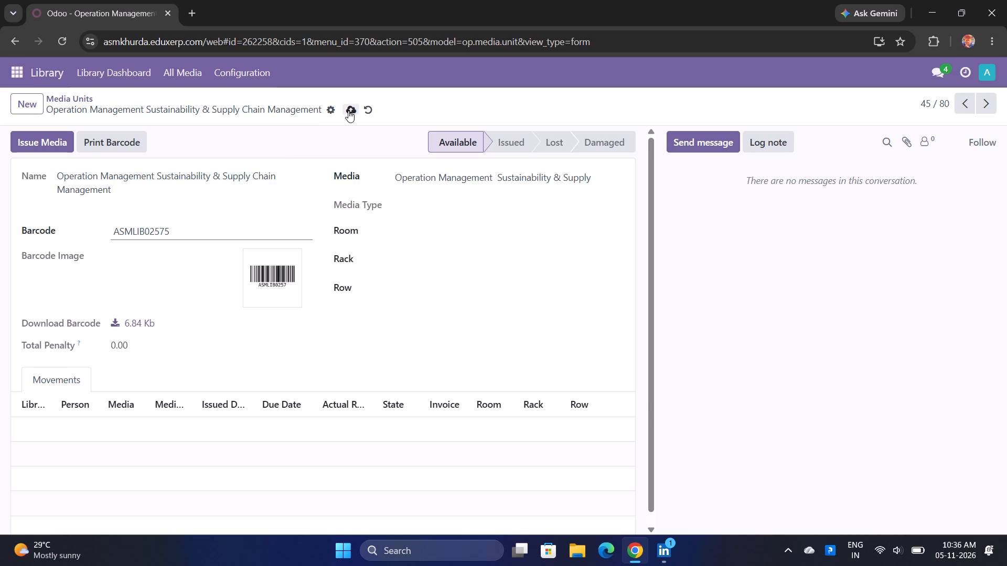
click(349, 104)
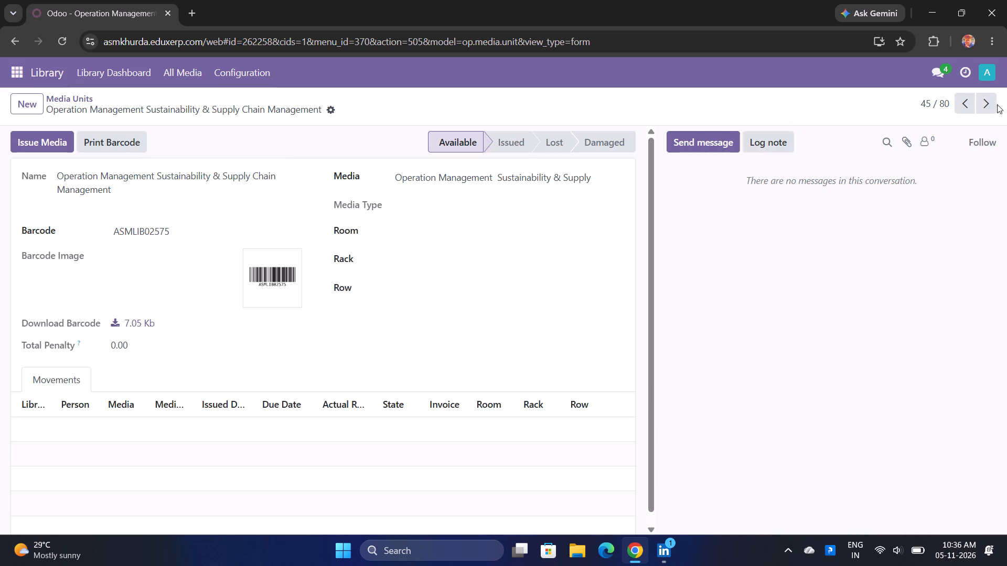
Advance to the next unit and generate its barcode image by saving the barcode as ASMLIB0257 and re-saving it as ASMLIB02574.
click(990, 100)
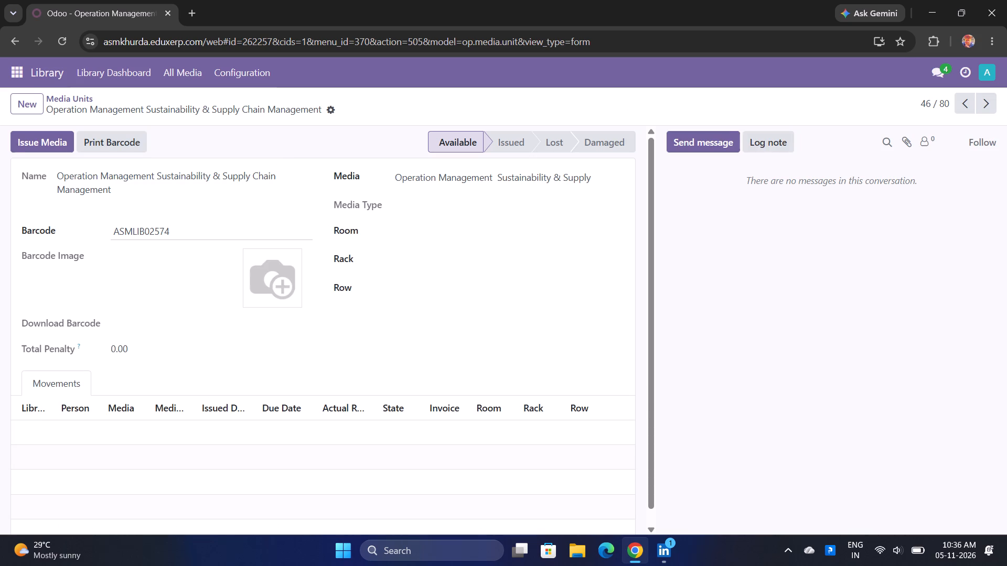
click(308, 230)
key(BackSpace)
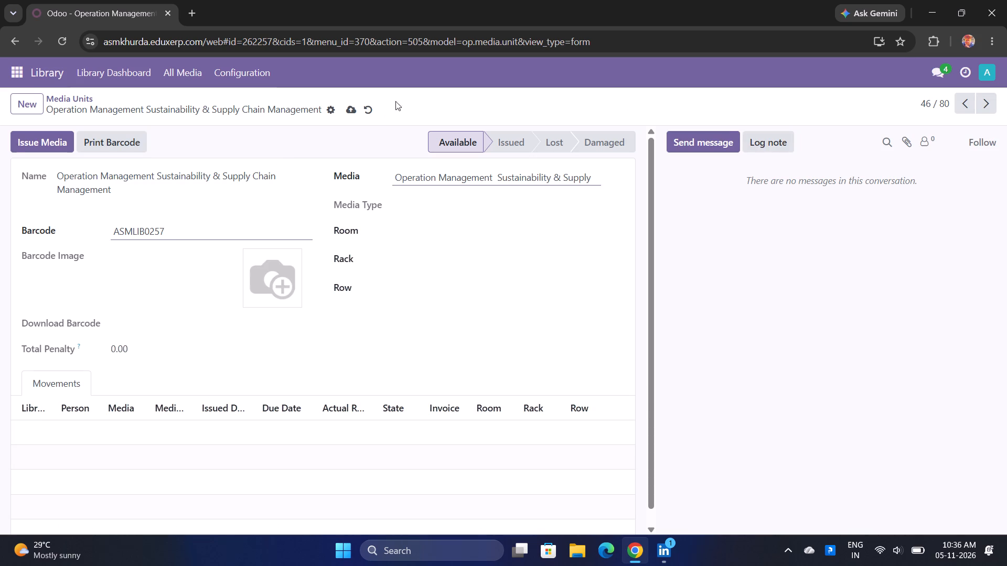
click(351, 112)
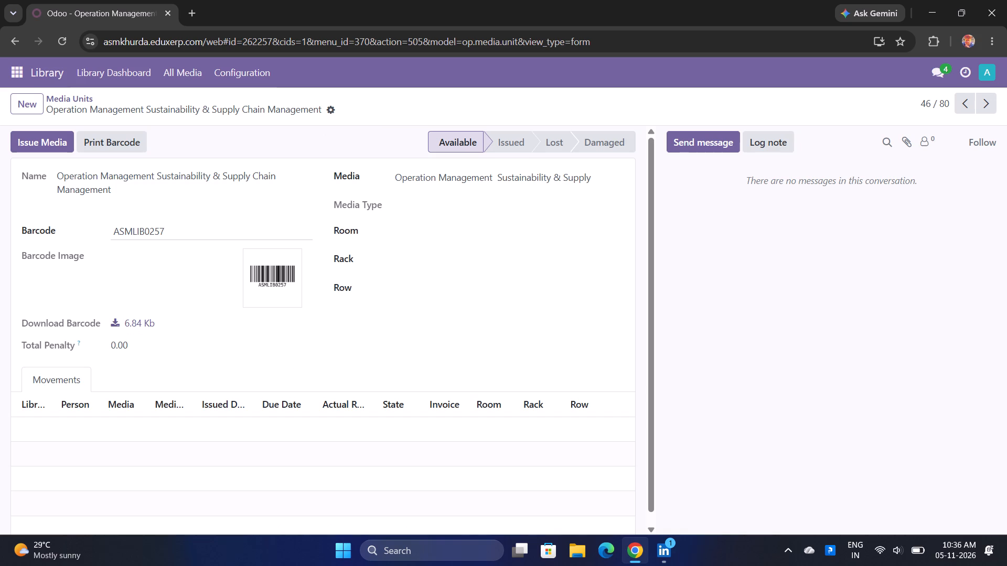
click(231, 235)
key(4)
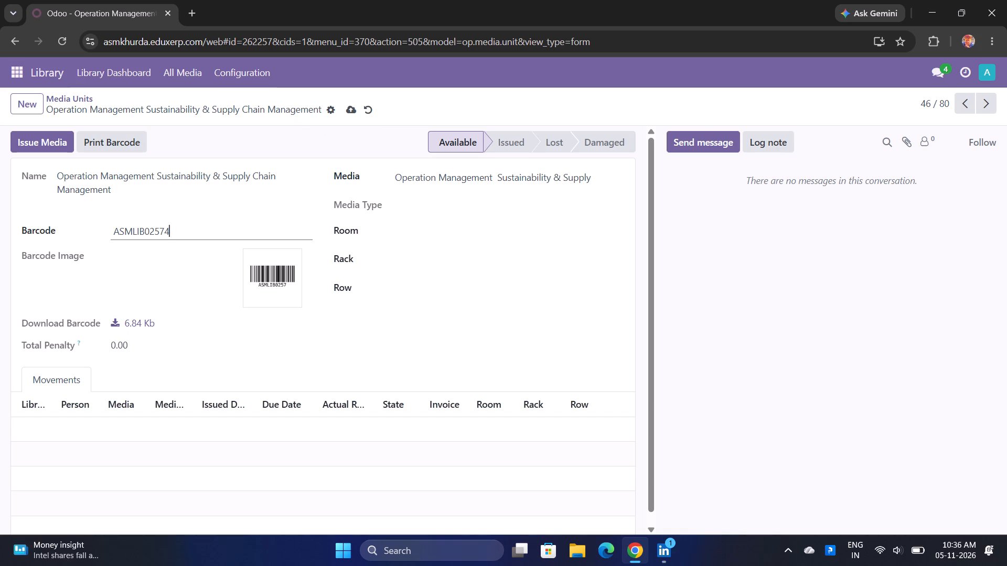
click(349, 106)
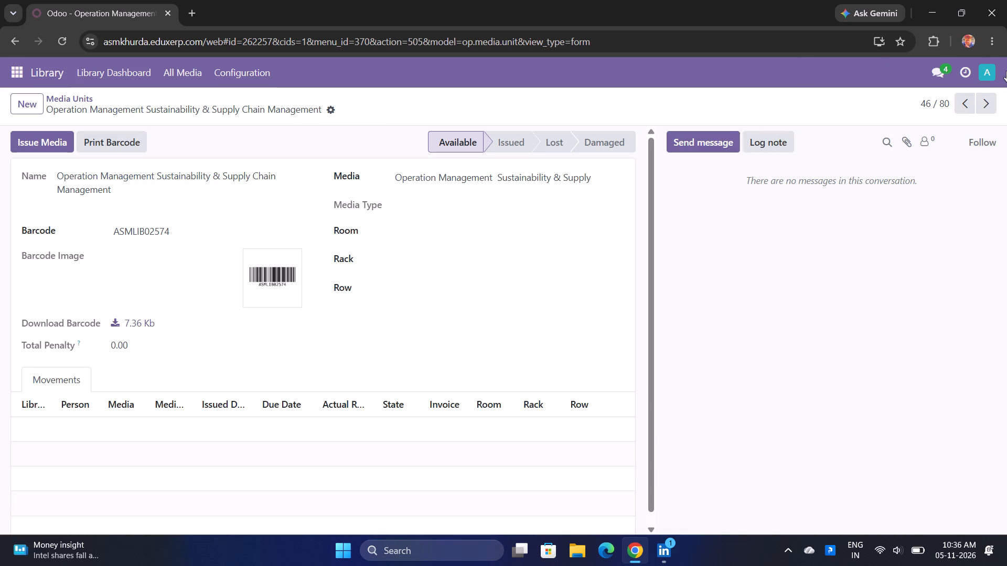
Advance to the next unit and generate its barcode image by saving the barcode as ASMLIB0257 and re-saving it as ASMLIB02573.
click(991, 95)
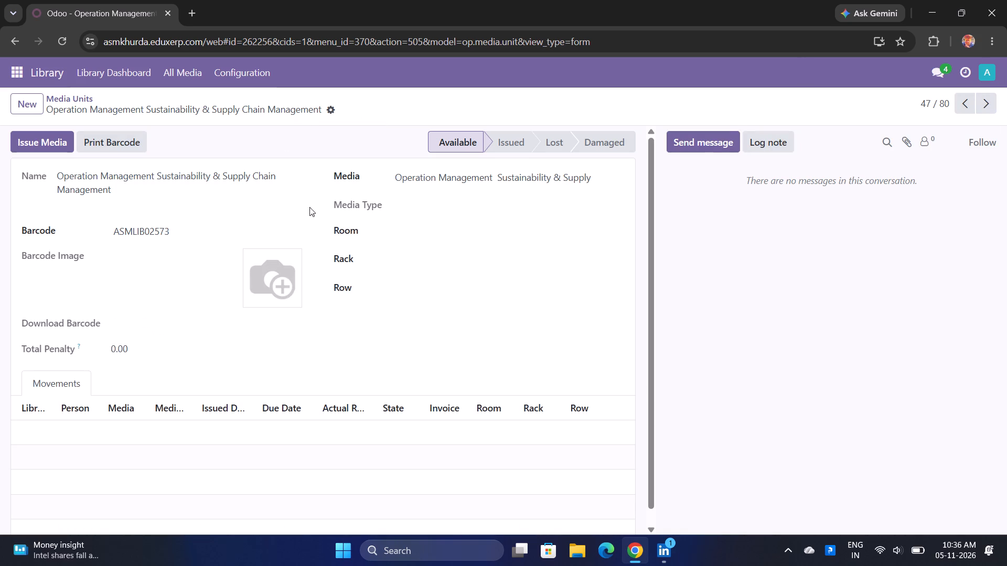
click(301, 230)
key(BackSpace)
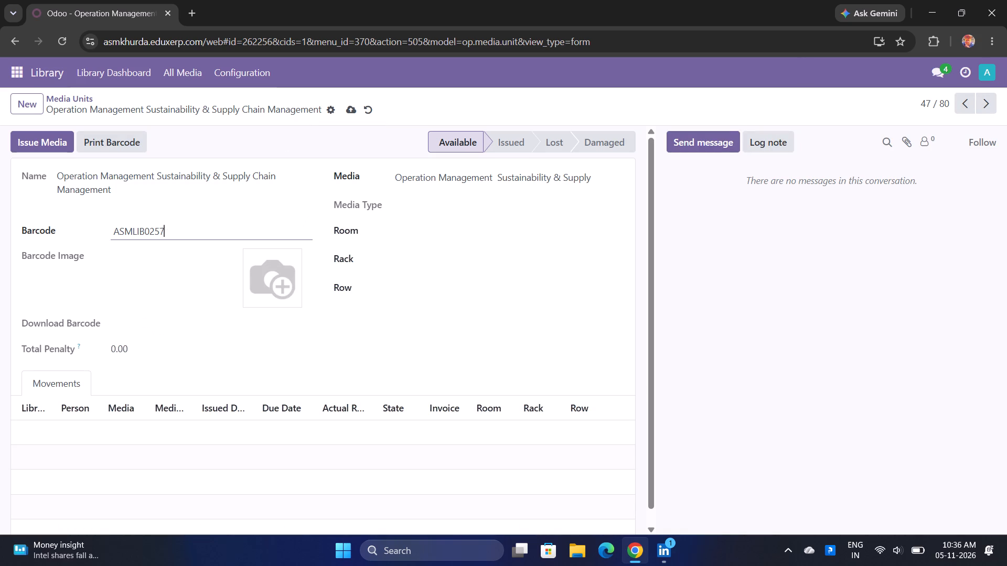
click(350, 104)
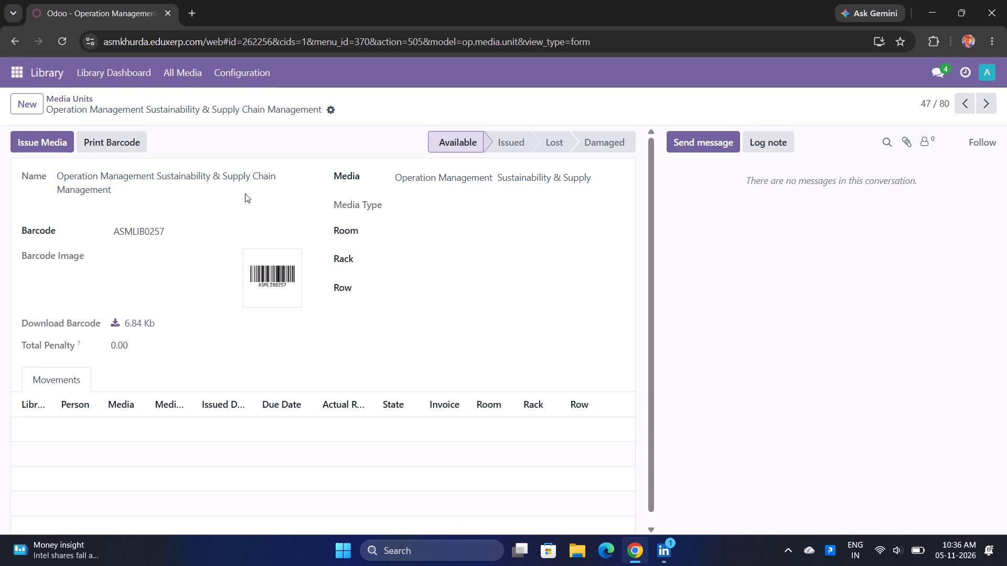
click(188, 238)
key(3)
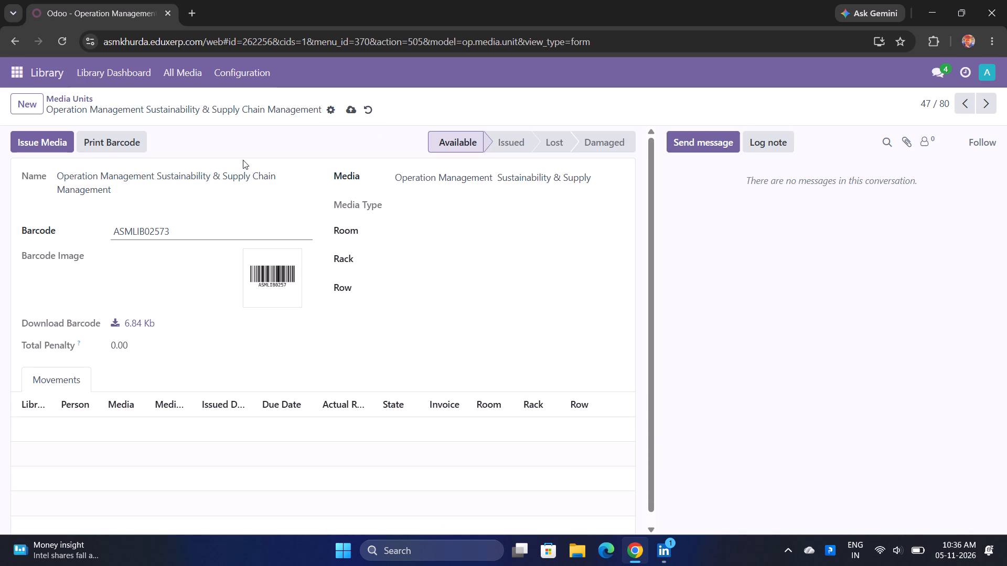
click(349, 107)
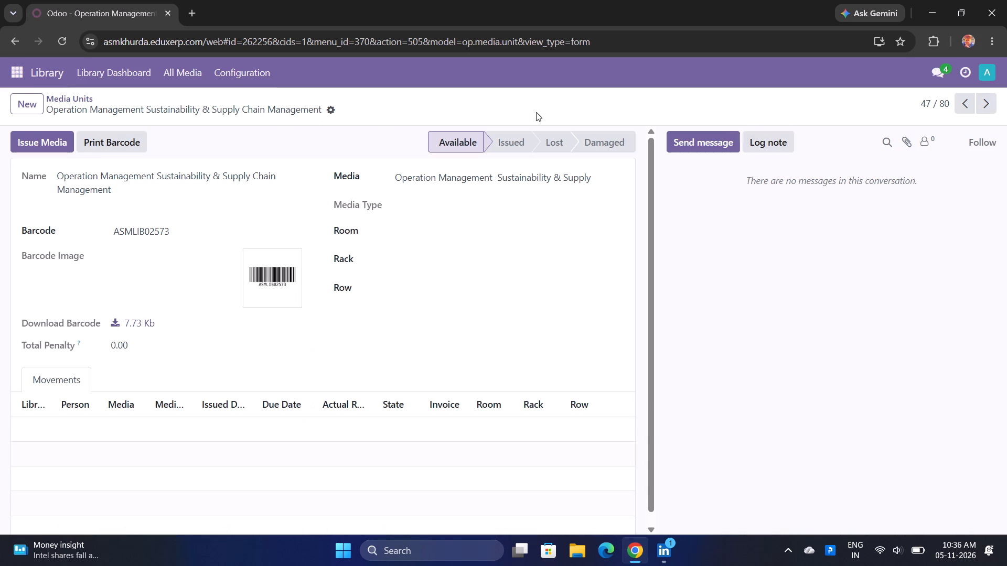
Advance to the next unit and generate its barcode image by saving the barcode as ASMLIB0315 and re-saving it as ASMLIB03151.
click(982, 100)
click(272, 231)
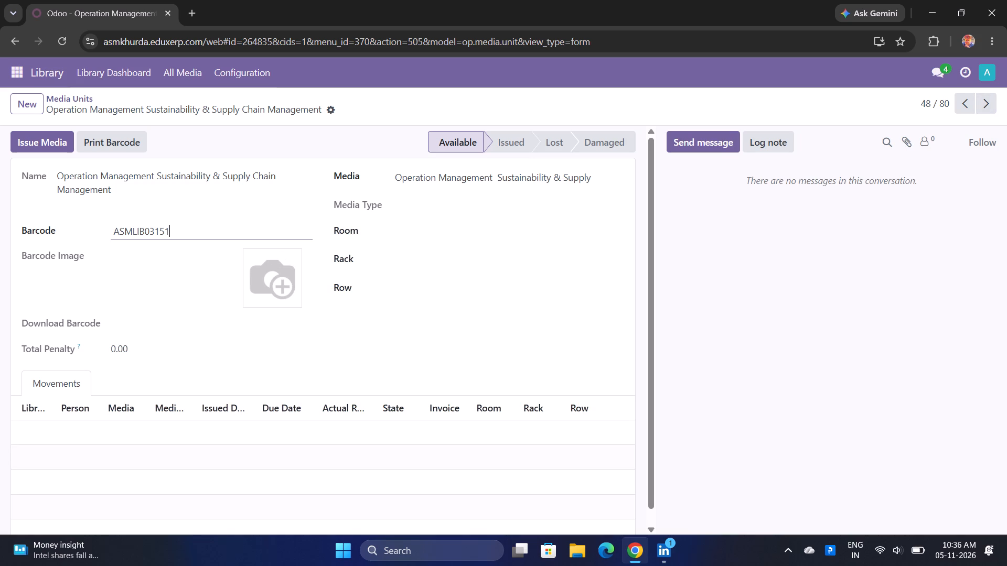
key(BackSpace)
click(341, 111)
click(352, 105)
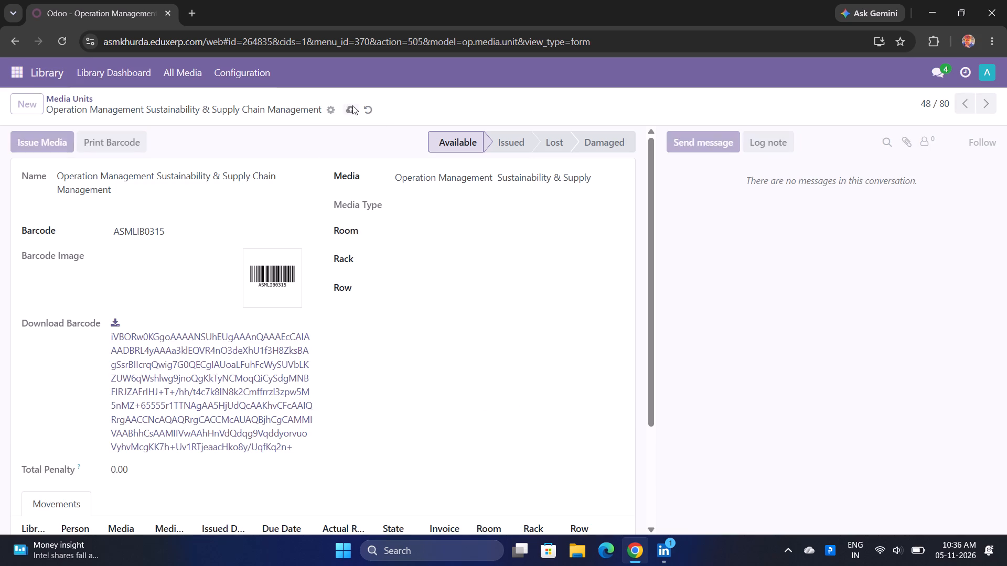
click(188, 232)
key(1)
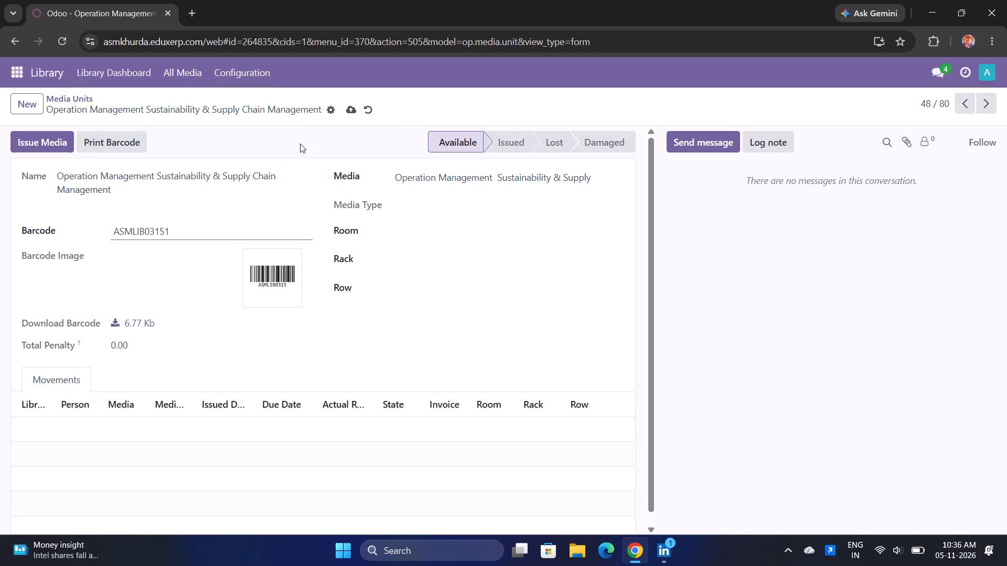
click(352, 106)
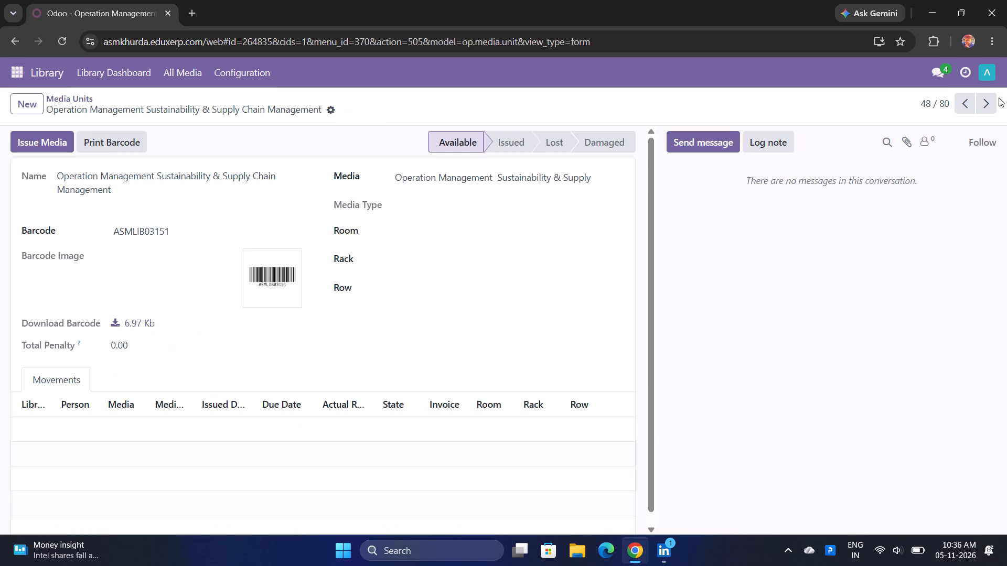
Advance to the Cenagage 9th edition unit and regenerate its barcode image by saving the barcode as ASMLIB0079 and re-saving it as ASMLIB00791.
click(985, 101)
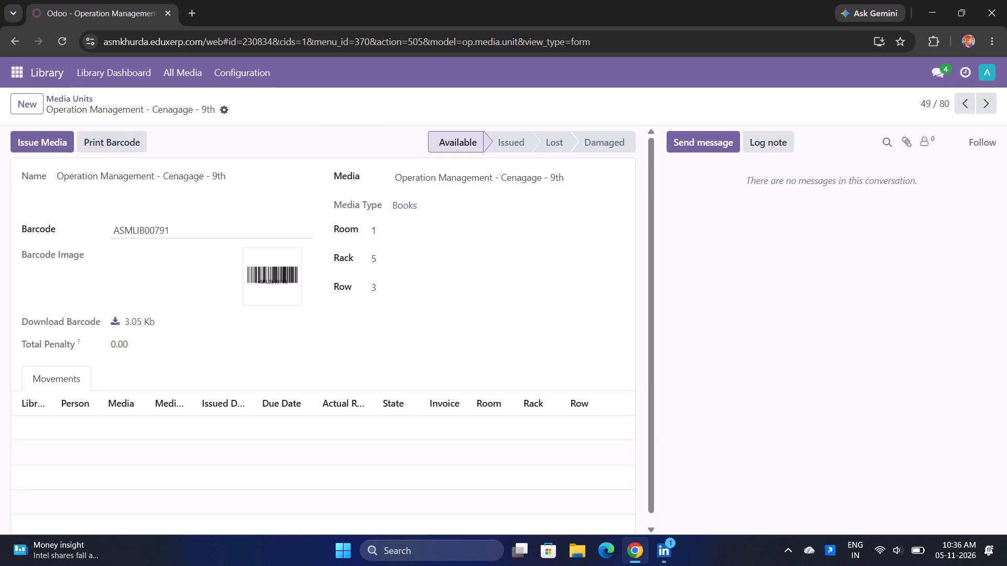
click(196, 223)
key(BackSpace)
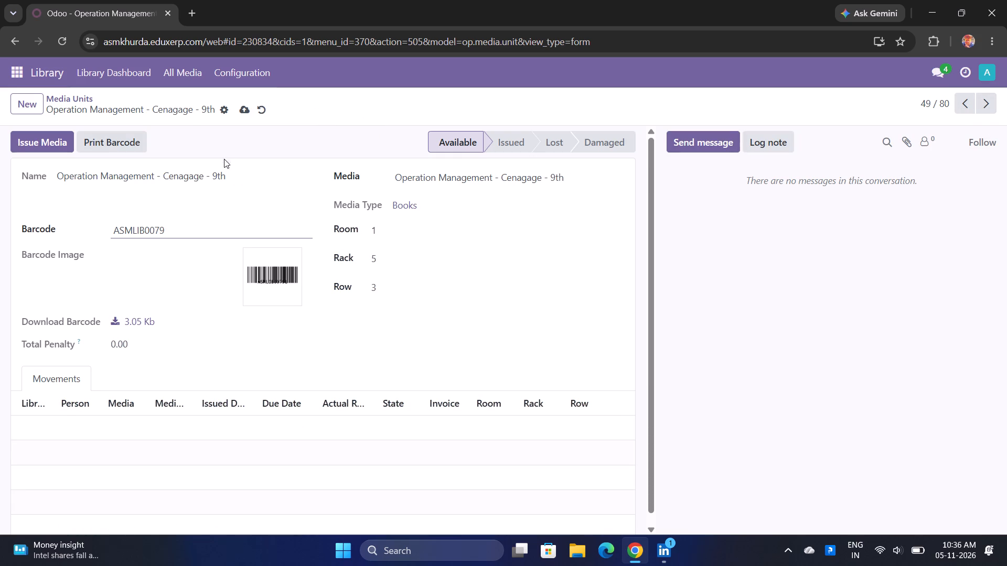
click(241, 109)
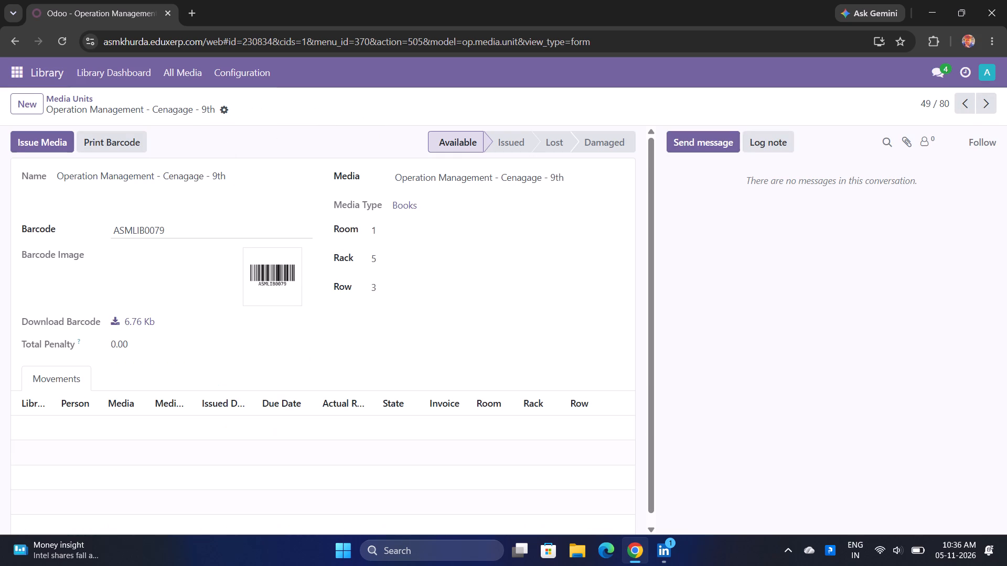
click(191, 231)
key(1)
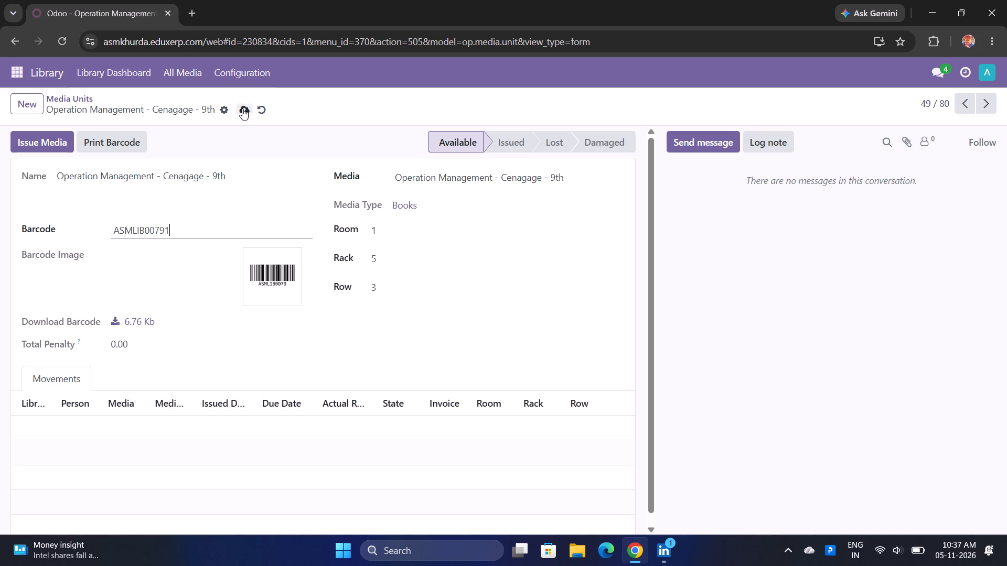
click(239, 99)
click(243, 110)
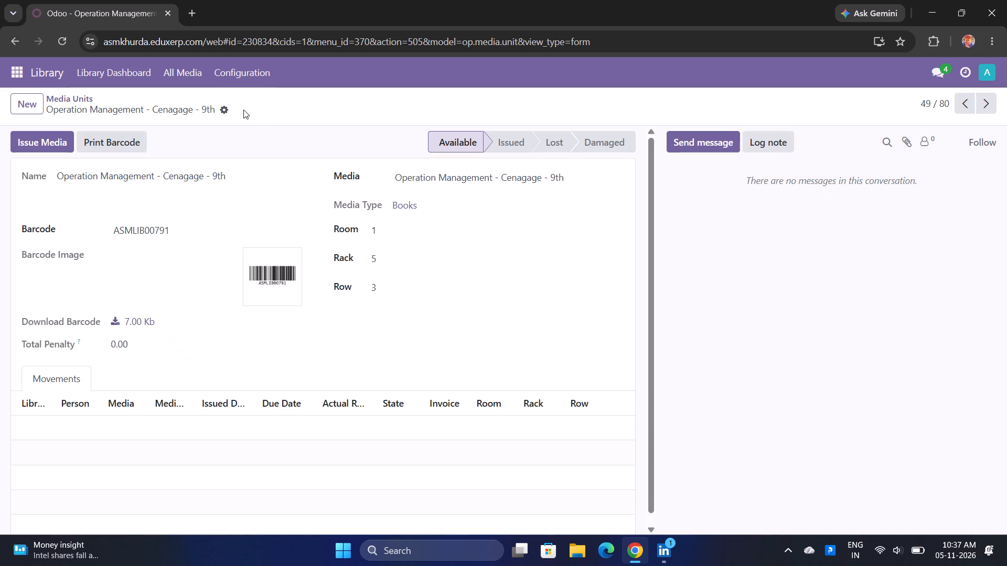
Advance to the SM PUBLICATION unit and regenerate its barcode image by saving the barcode as ASMLIB0121 and re-saving it as ASMLIB01218.
click(987, 102)
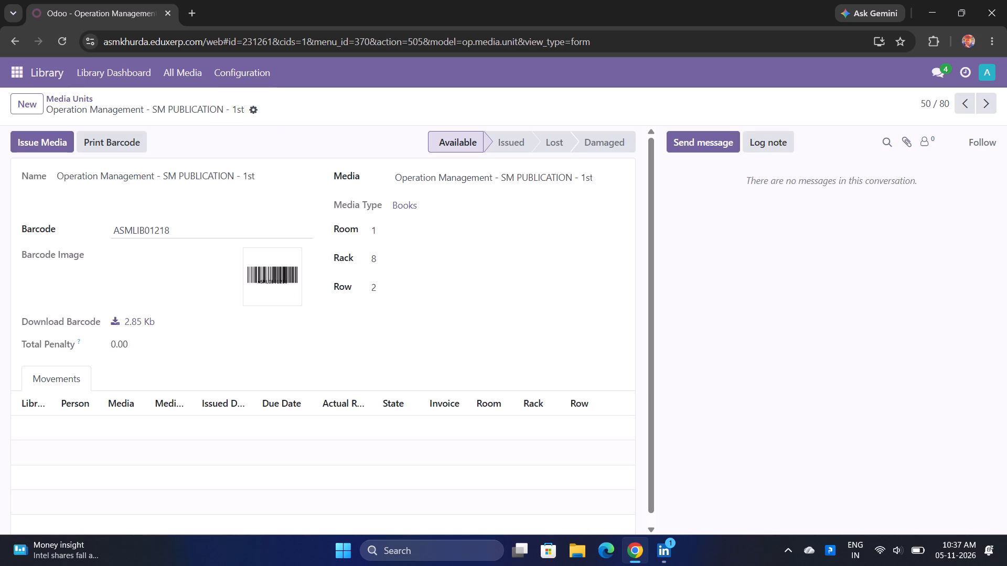
click(271, 234)
key(BackSpace)
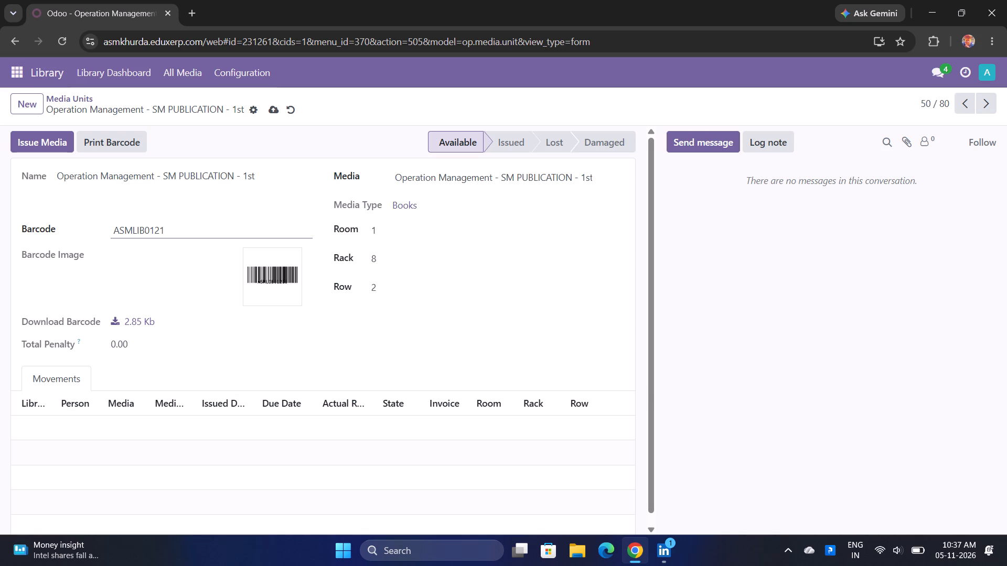
click(271, 108)
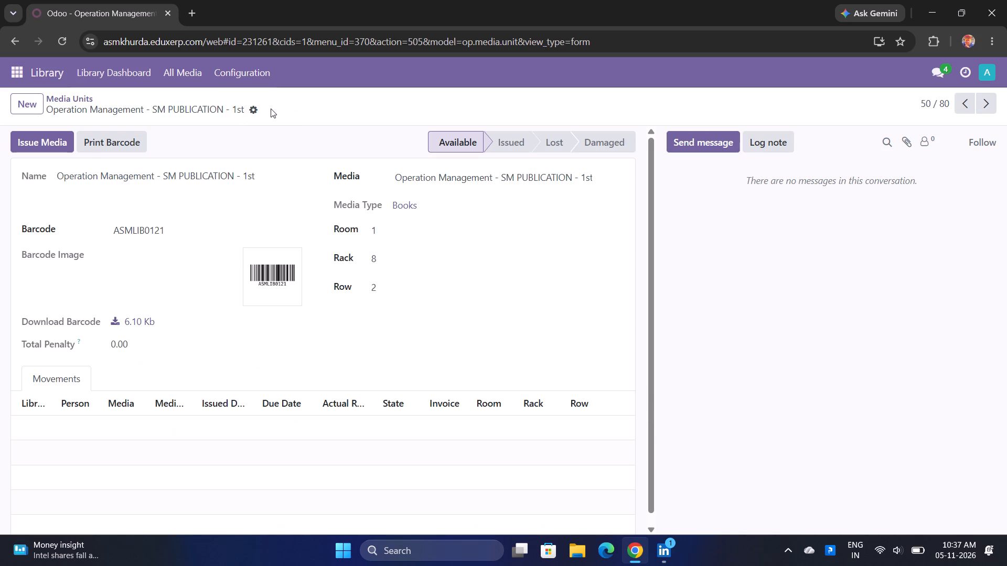
drag(193, 241, 200, 232)
click(200, 232)
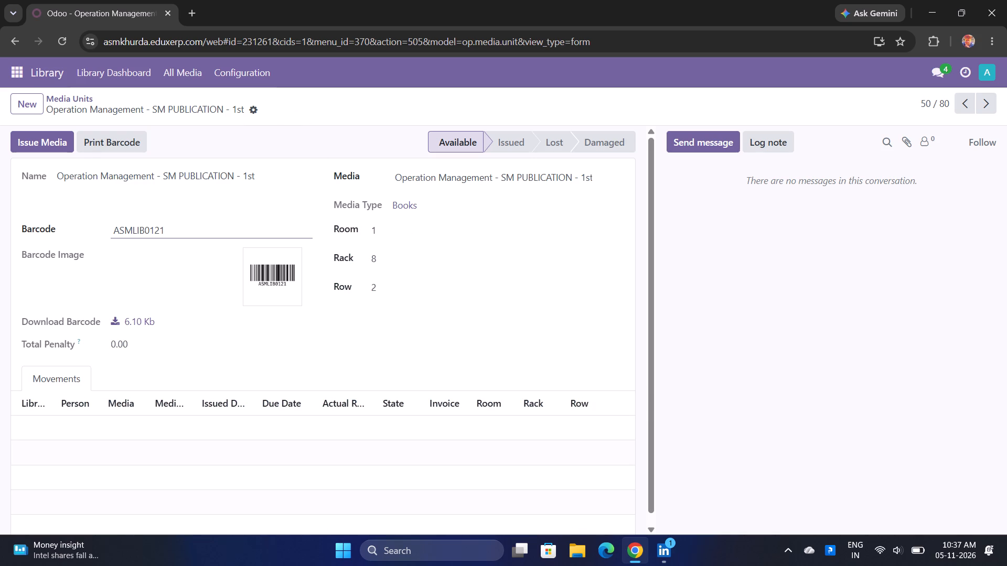
key(8)
click(271, 107)
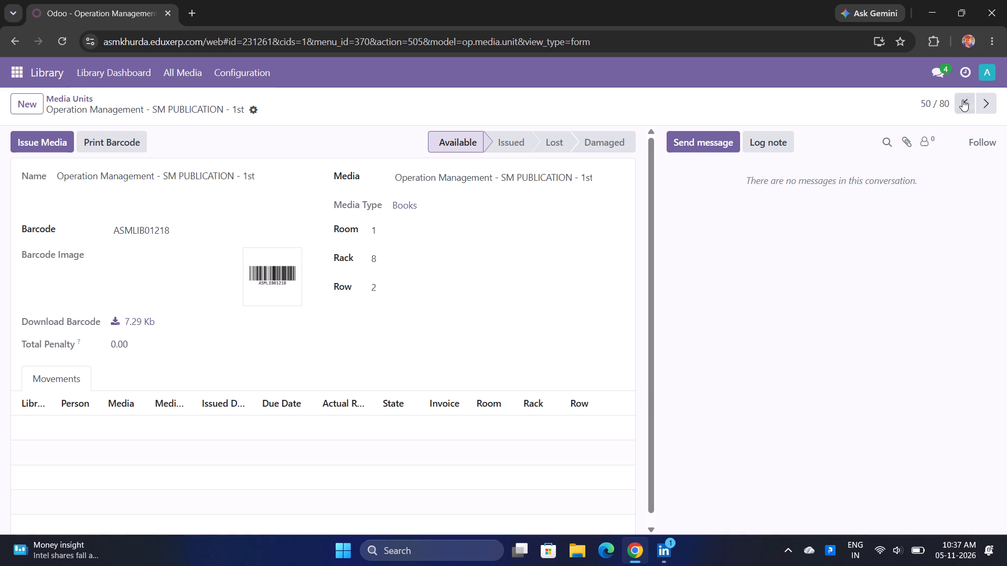
Advance to the TMH 11th edition unit, try saving its barcode as ASMLIB0075, and save it as ASMLIB00755 to regenerate the image.
click(984, 99)
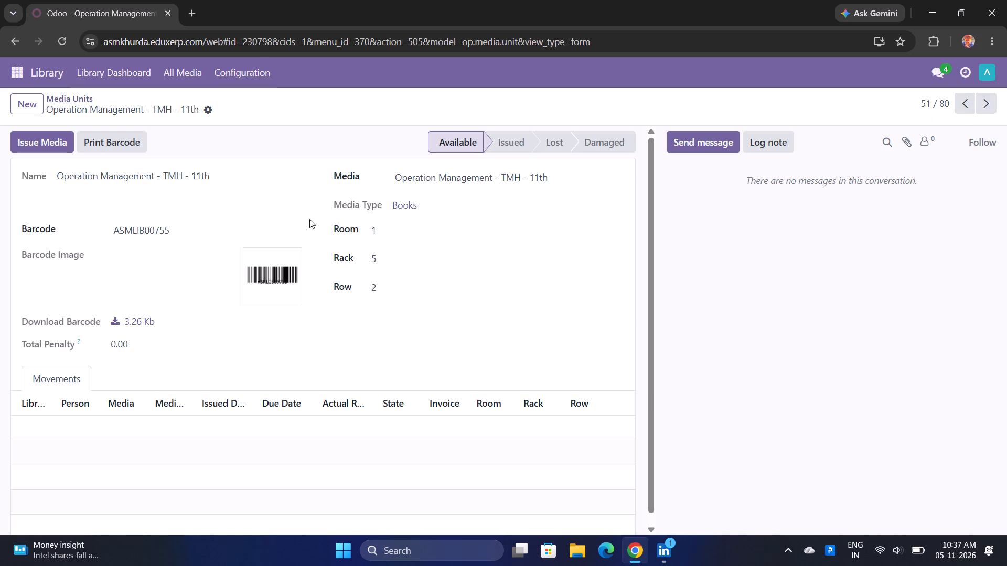
click(297, 233)
key(BackSpace)
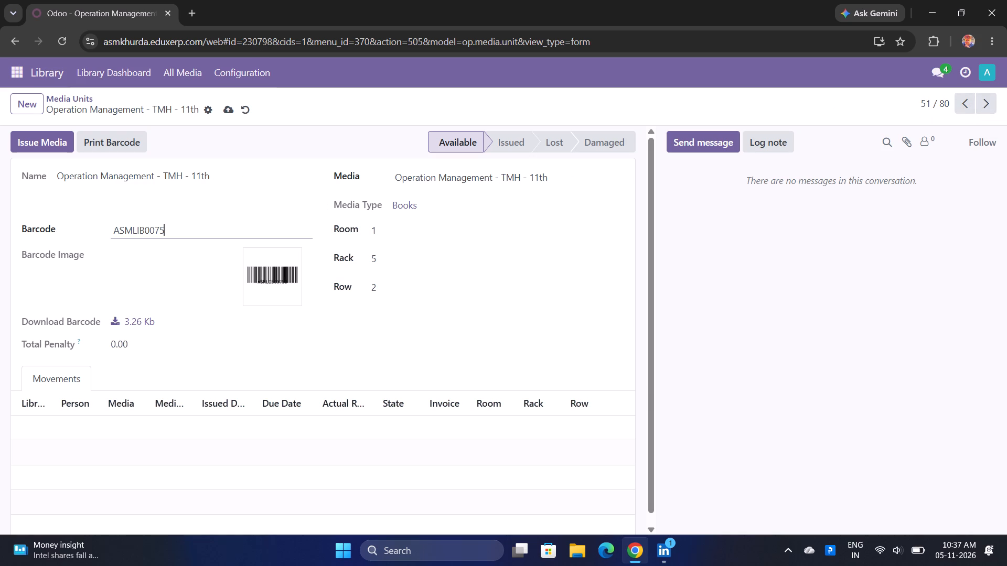
click(223, 107)
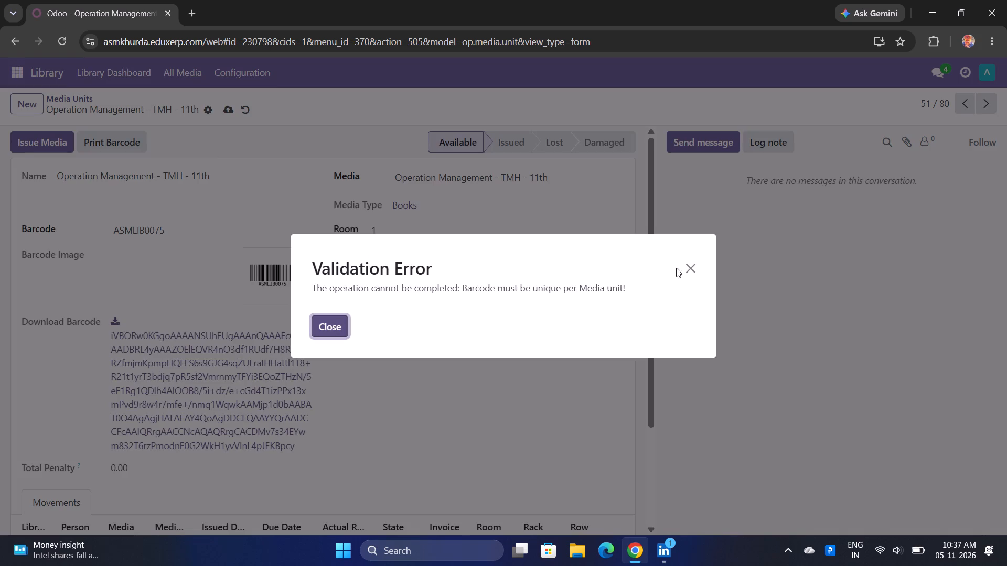
click(690, 266)
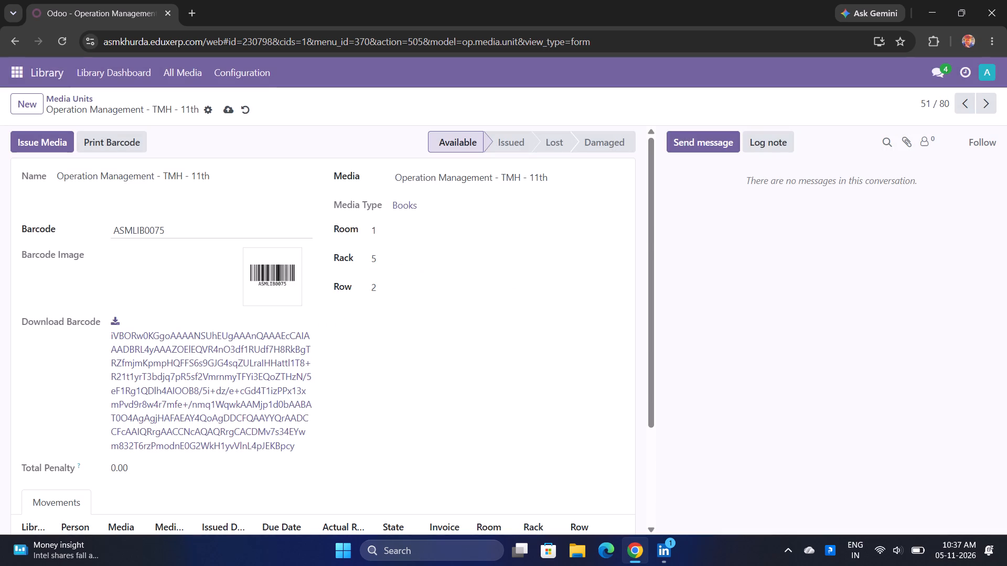
click(212, 227)
key(5)
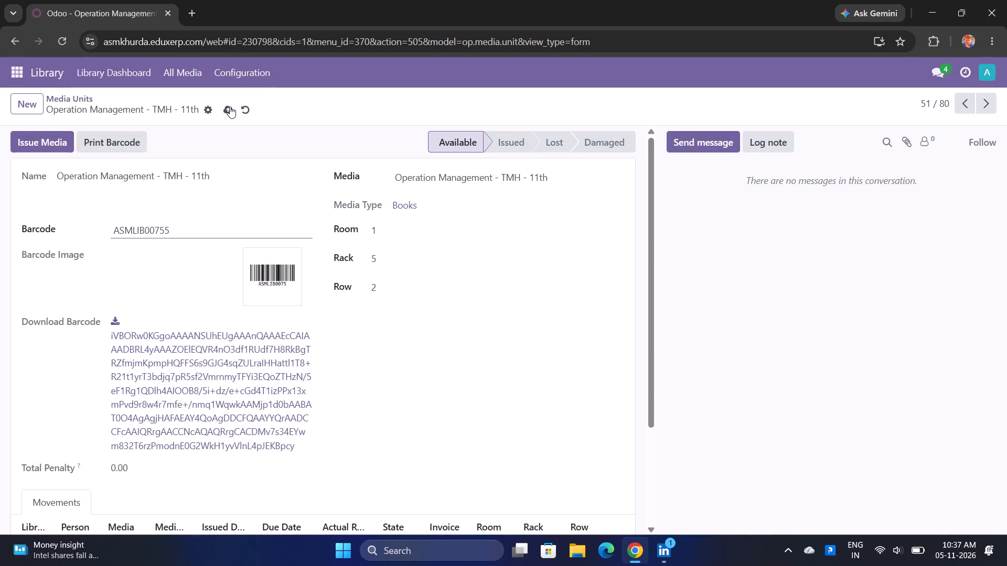
click(228, 102)
click(228, 110)
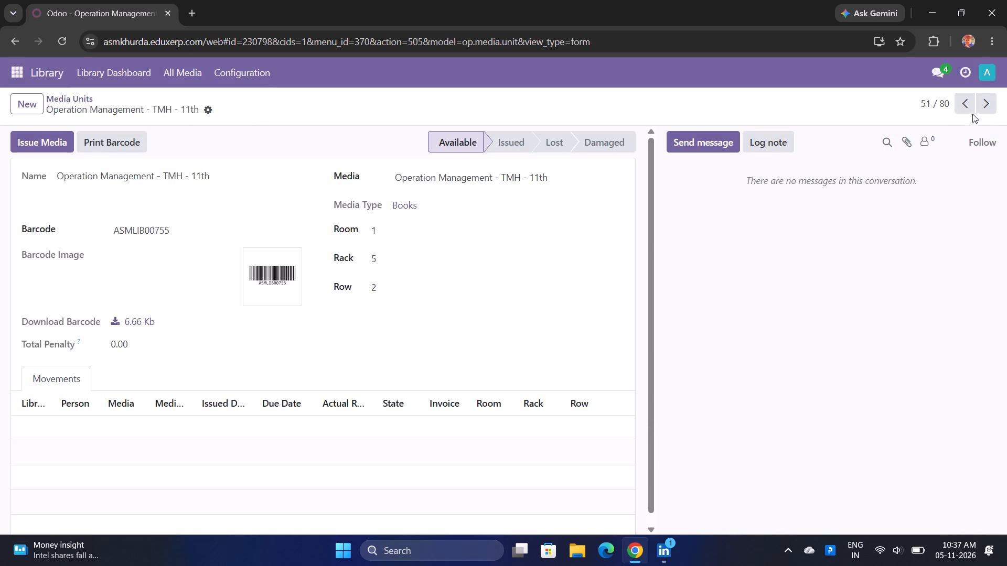
Advance to the Operation Research unit and regenerate its barcode image by saving the barcode as ASMLIB0080 and re-saving it as ASMLIB00801.
click(989, 101)
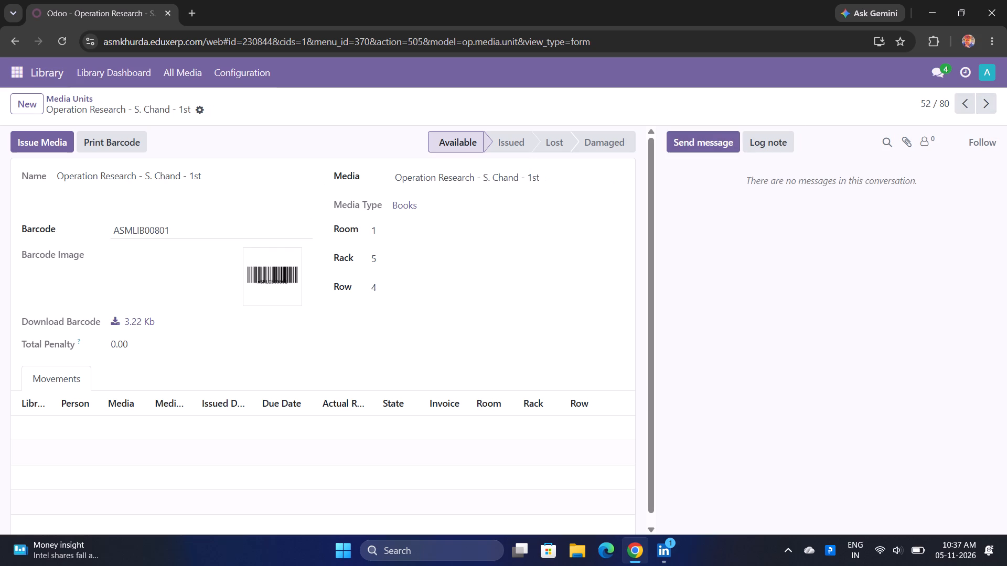
click(291, 226)
key(BackSpace)
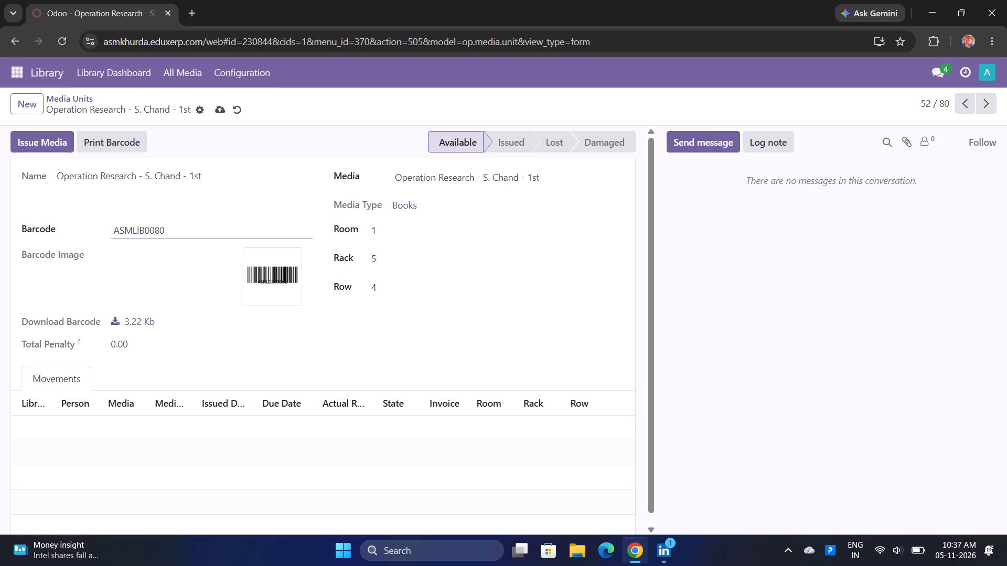
click(213, 108)
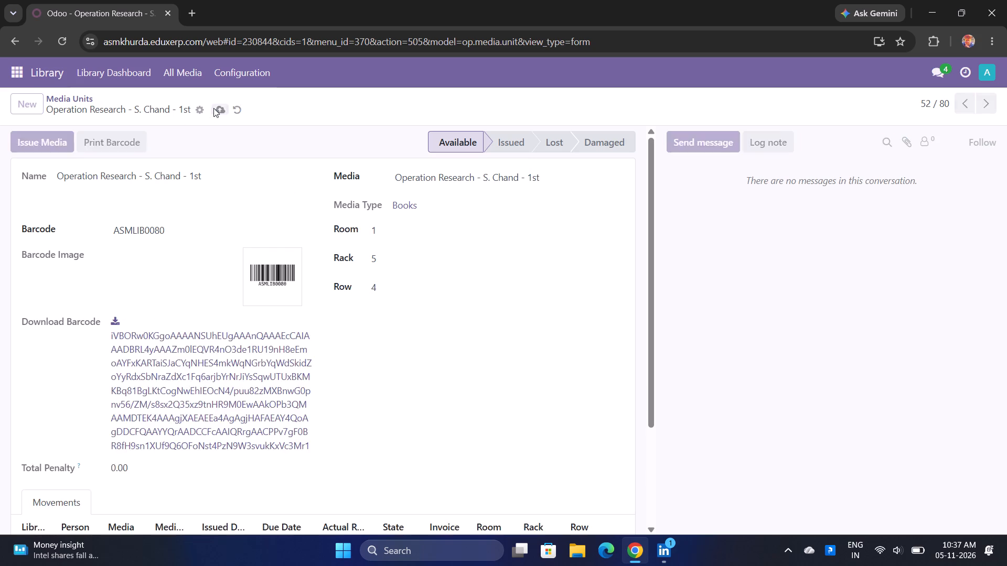
click(174, 227)
key(1)
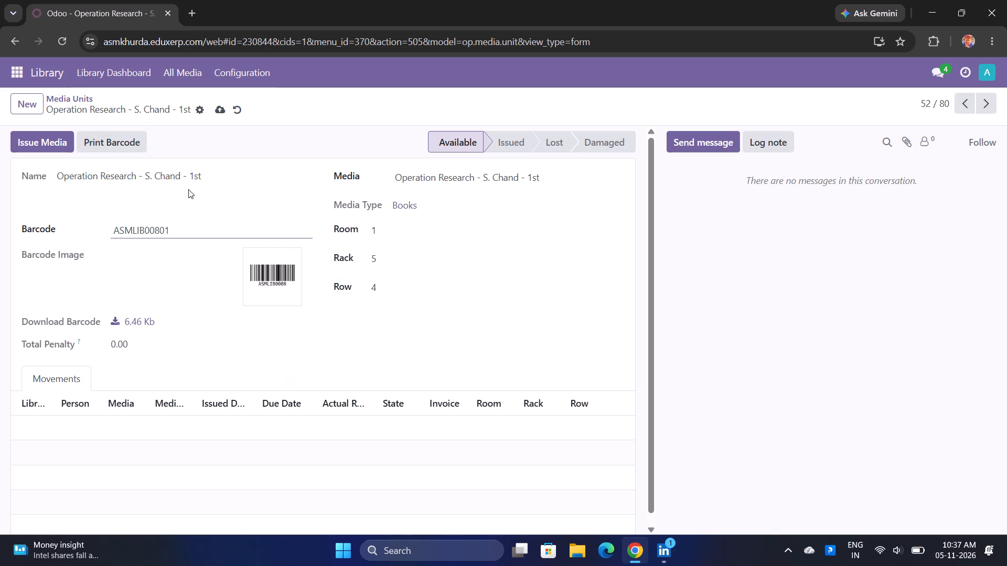
click(218, 107)
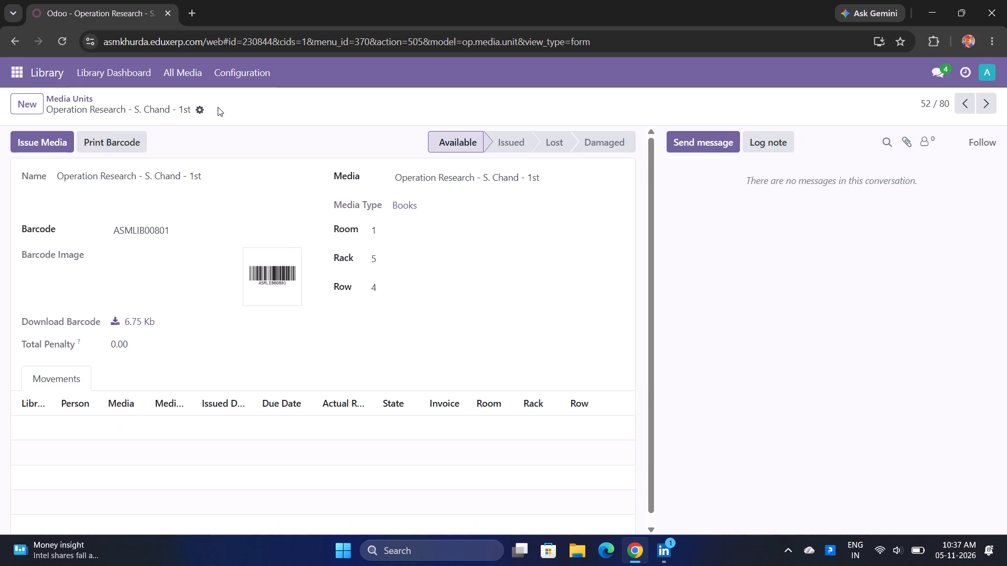